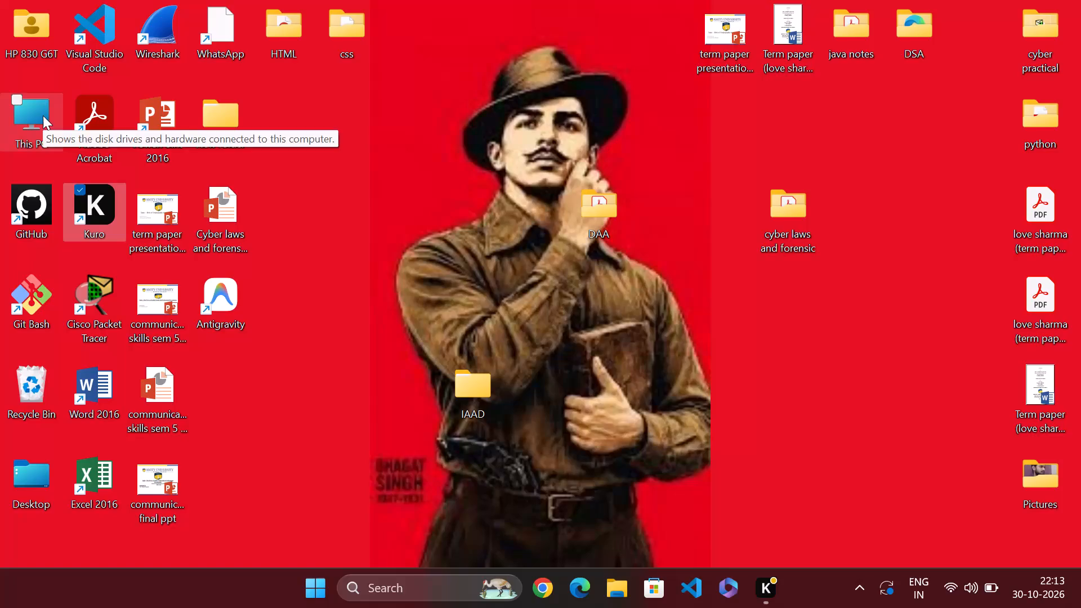
# Open the Word document "recuva file practical ppt" from the Downloads folder.
pyautogui.doubleClick(43, 115)
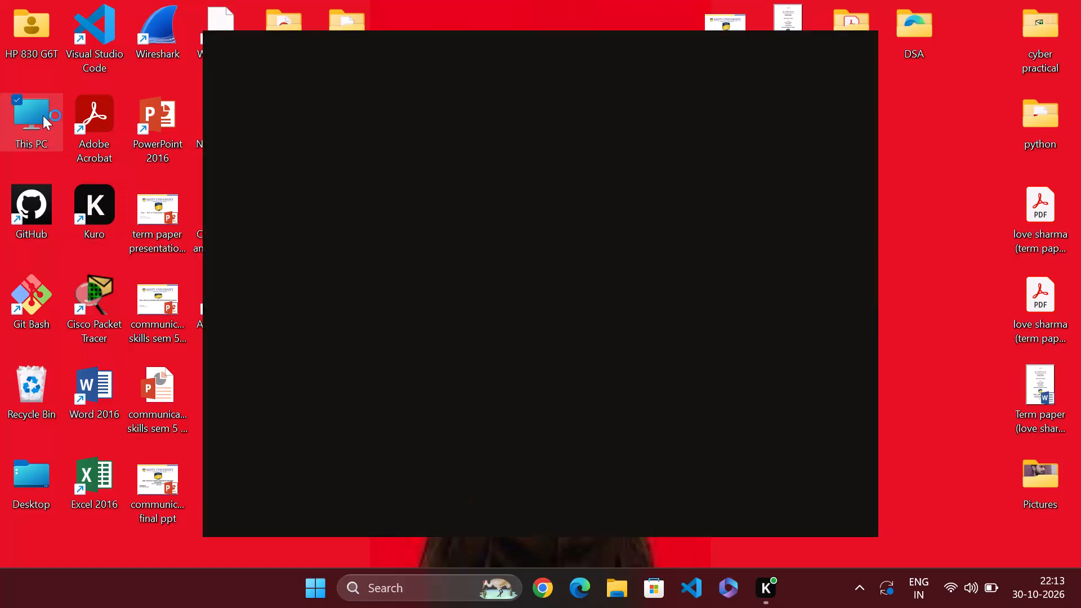
pyautogui.click(62, 196)
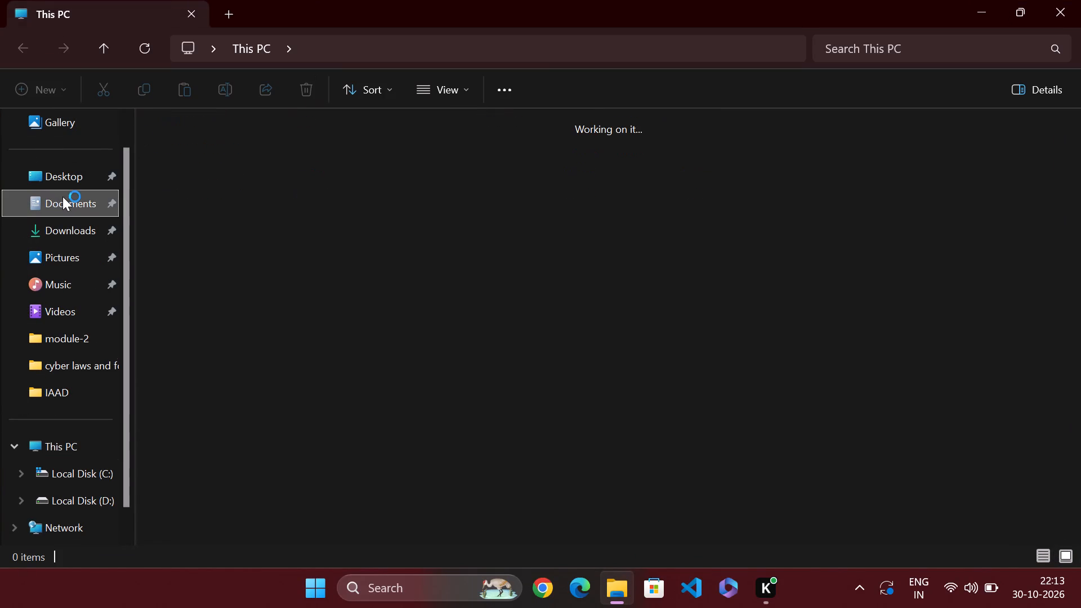
pyautogui.click(57, 227)
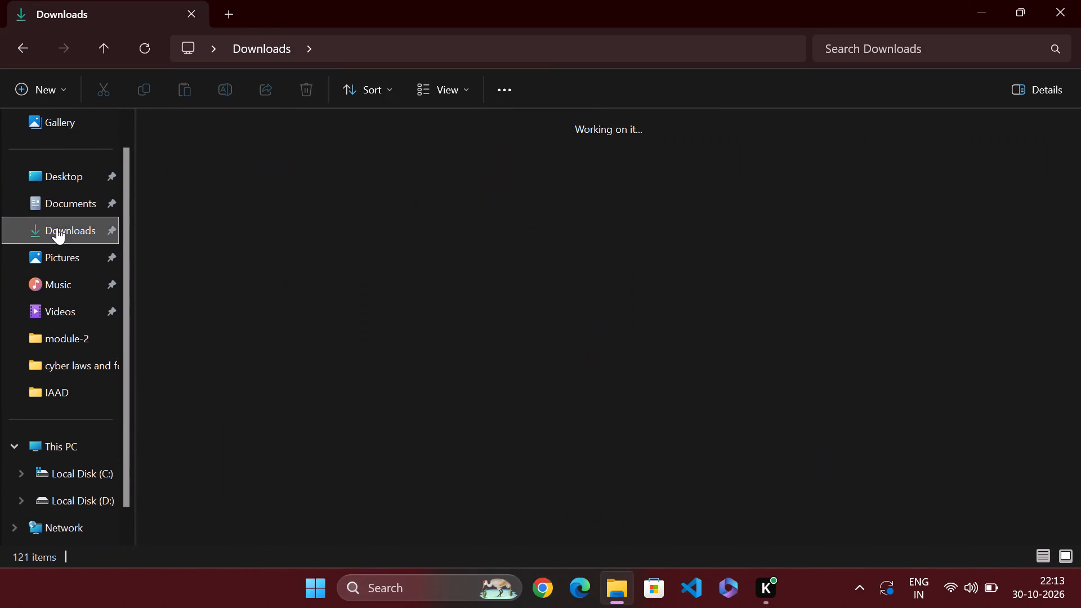
pyautogui.doubleClick(288, 144)
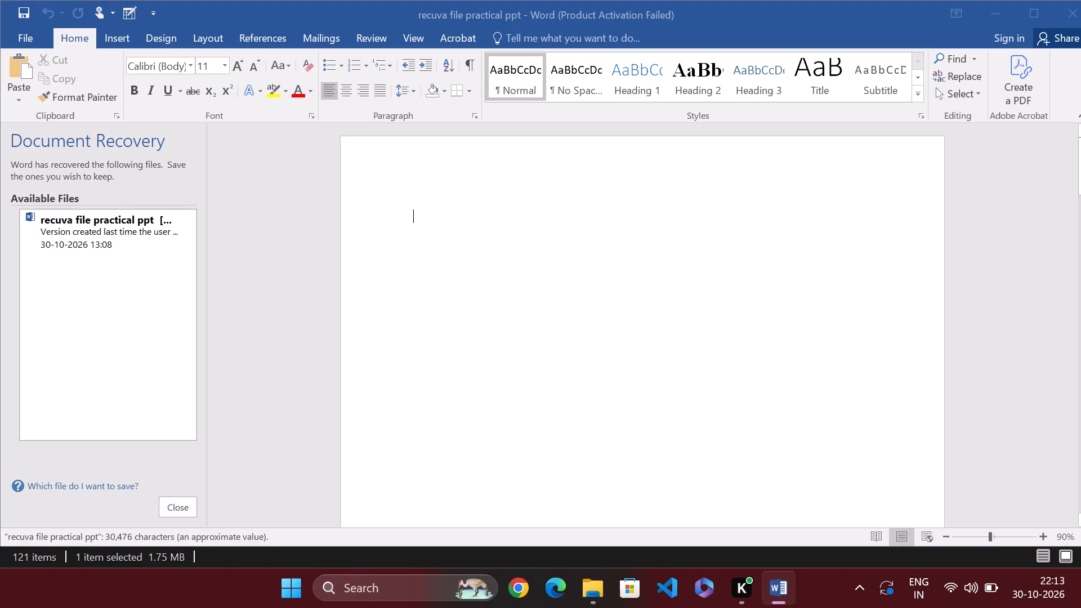
# Enter the title "AMITY UNIVERSITY" in capitals on the first line of the blank first page.
pyautogui.click(711, 441)
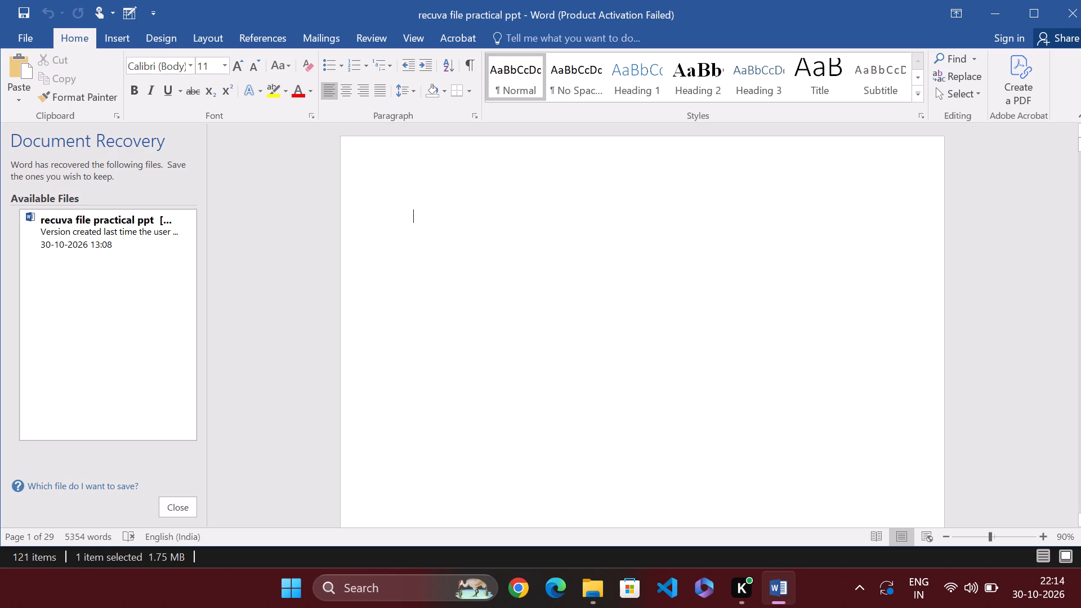
pyautogui.hotkey('shift', 'a')
pyautogui.write('mity')
pyautogui.press('BackSpace')
pyautogui.press('BackSpace')
pyautogui.press('BackSpace')
pyautogui.press('BackSpace')
pyautogui.press('BackSpace')
pyautogui.write('AMITY')
pyautogui.press('space')
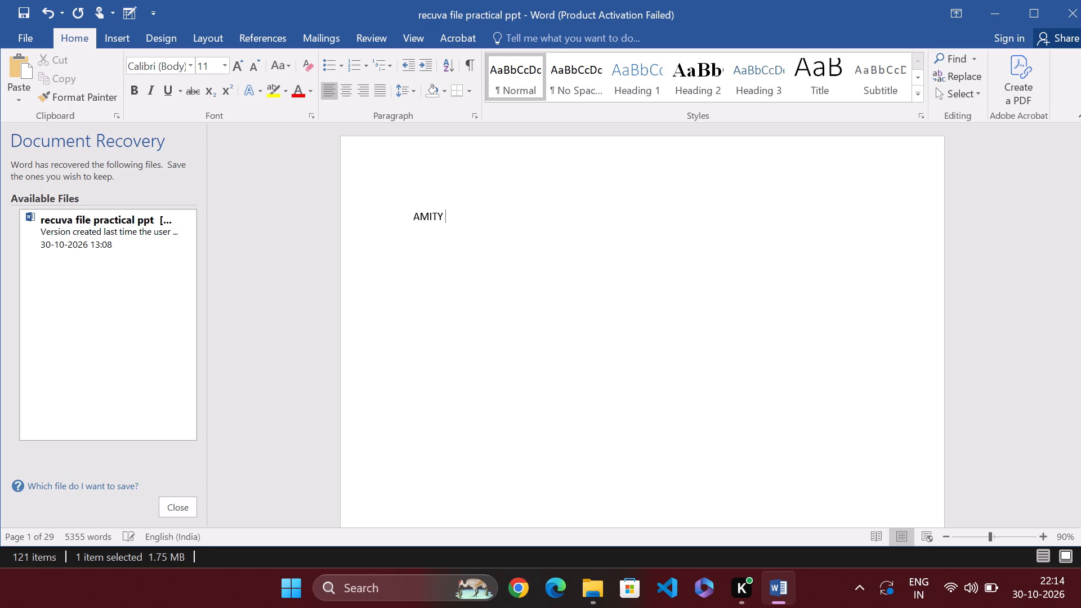
pyautogui.write('UNIVERSITY')
# Add a second line below the title reading "GWALIOR MADHYA PRADESH".
pyautogui.press('Return')
pyautogui.press('g')
pyautogui.write('WALIOOR')
pyautogui.press('BackSpace')
pyautogui.press('BackSpace')
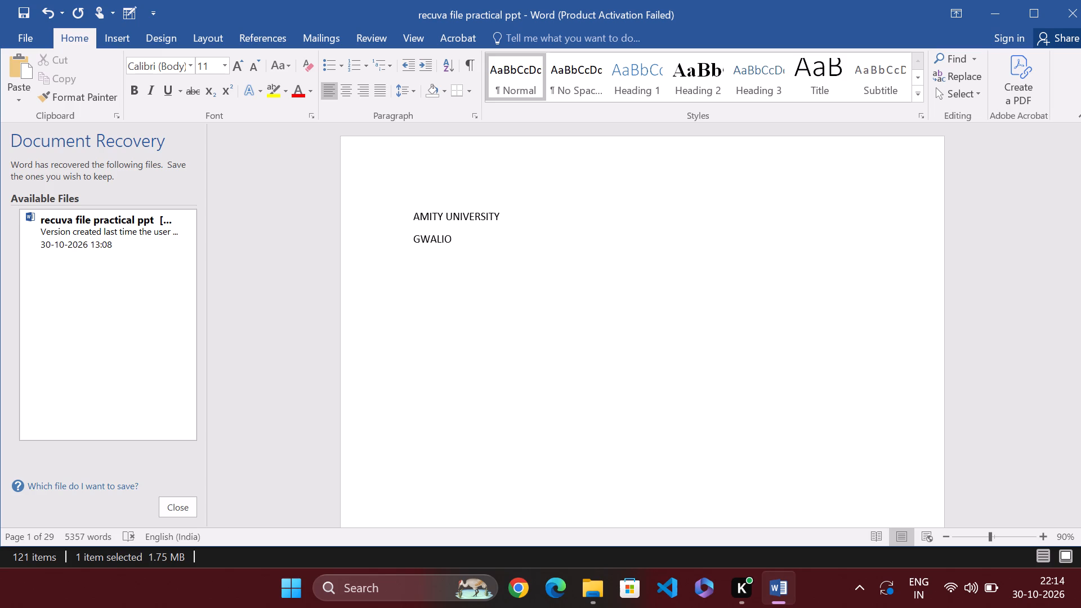
pyautogui.press('r')
pyautogui.press('space')
pyautogui.write('MADHYA')
pyautogui.press('space')
pyautogui.press('p')
pyautogui.write('RA')
pyautogui.press('k')
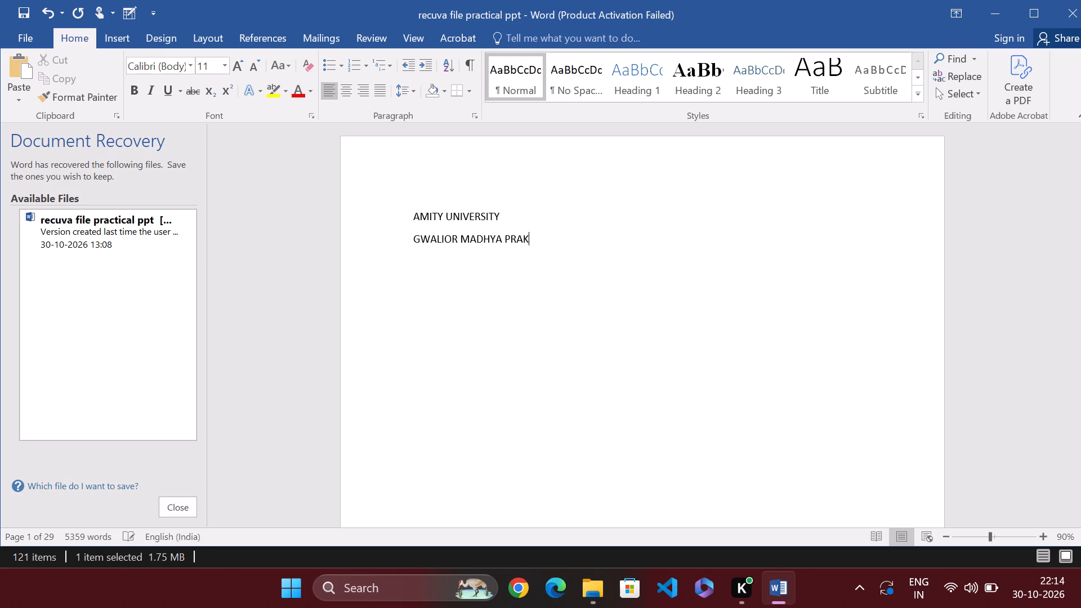
pyautogui.press('BackSpace')
pyautogui.write('DE')
pyautogui.write('SH')
# Insert a comma after "GWALIOR" in the second line.
pyautogui.press('Left')
pyautogui.press('Left')
pyautogui.press('Left')
pyautogui.press('Left')
pyautogui.press('Left')
pyautogui.press('Left')
pyautogui.press('Left')
pyautogui.press('Left')
pyautogui.press('Left')
pyautogui.press('Left')
pyautogui.press('Left')
pyautogui.press('Left')
pyautogui.press('Left')
pyautogui.press('Left')
pyautogui.press('Left')
pyautogui.press(',')
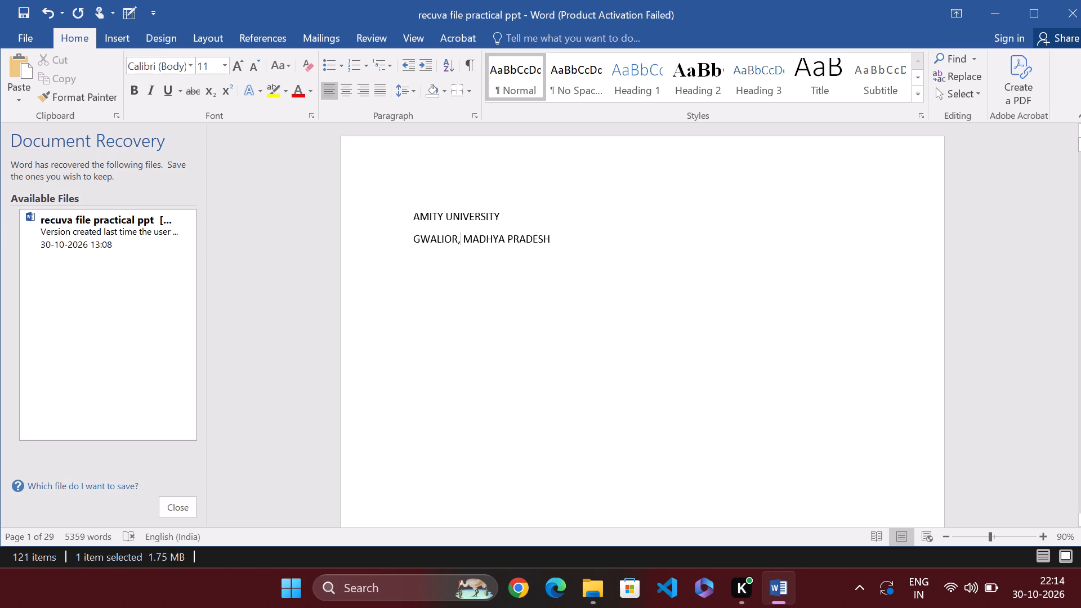
# Format both title lines in Times New Roman at size 18.
pyautogui.moveTo(413, 216); pyautogui.dragTo(549, 243)
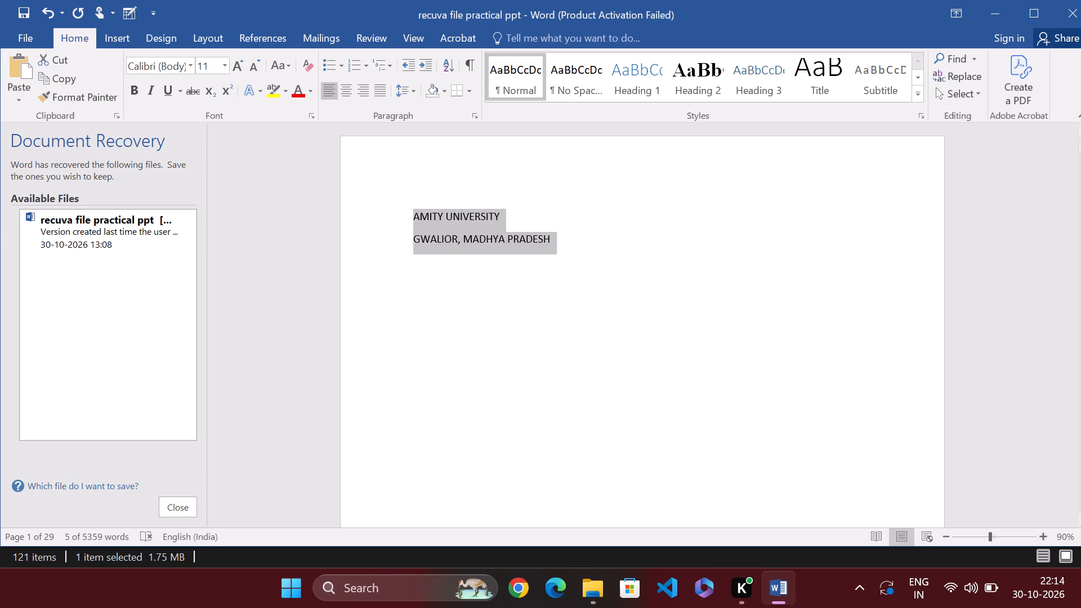
pyautogui.click(174, 61)
pyautogui.press('BackSpace')
pyautogui.write('TI')
pyautogui.press('Return')
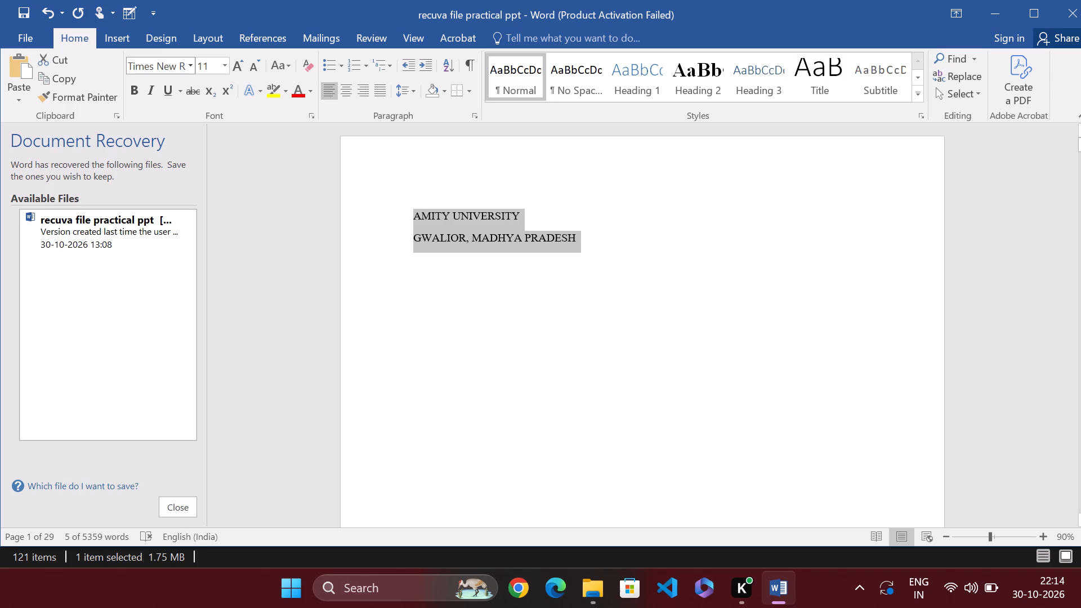
pyautogui.click(234, 66)
pyautogui.click(234, 66)
pyautogui.click(234, 66)
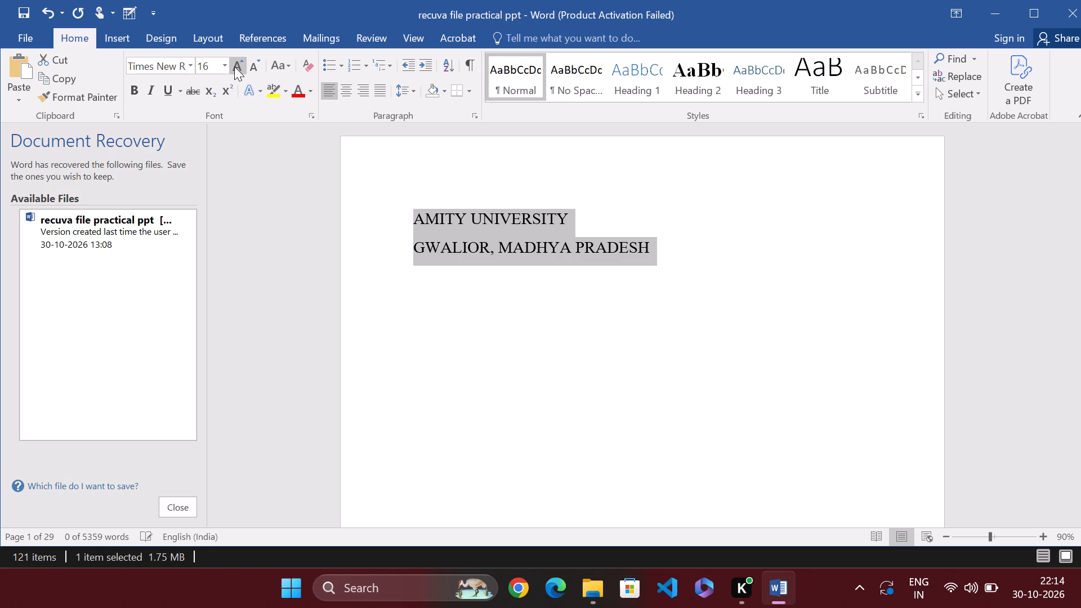
pyautogui.click(234, 66)
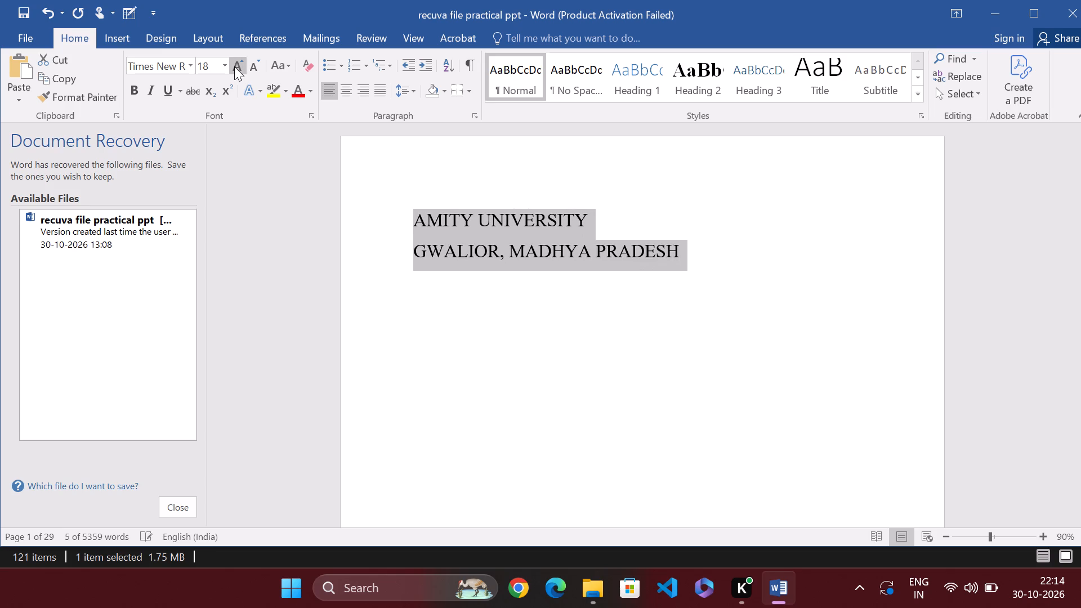
# Centre both title lines on the page.
pyautogui.click(343, 88)
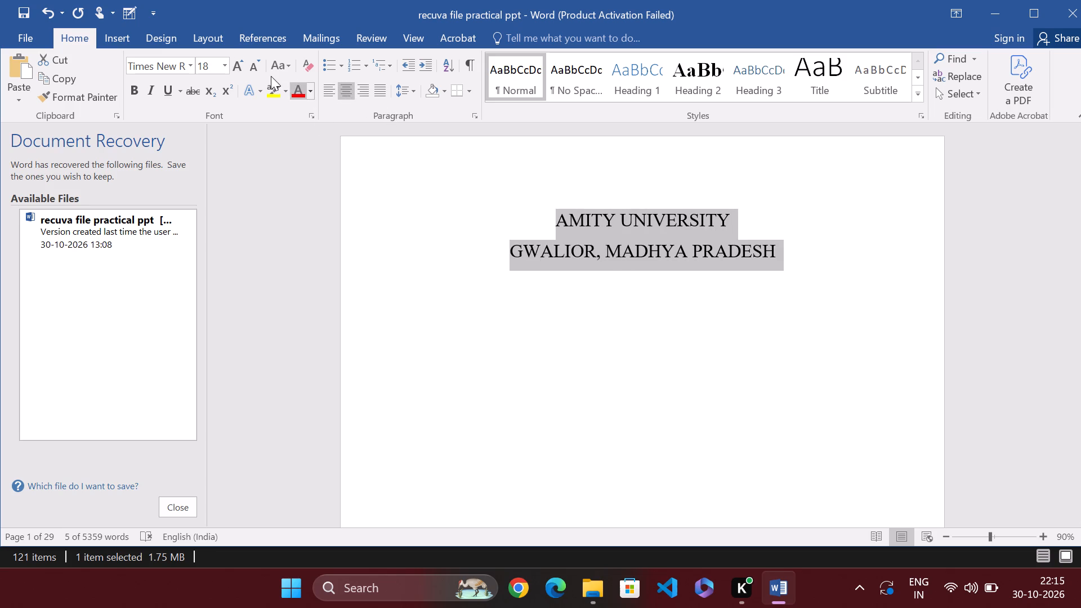
# Colour both title lines in the light blue theme colour and underline them.
pyautogui.click(309, 92)
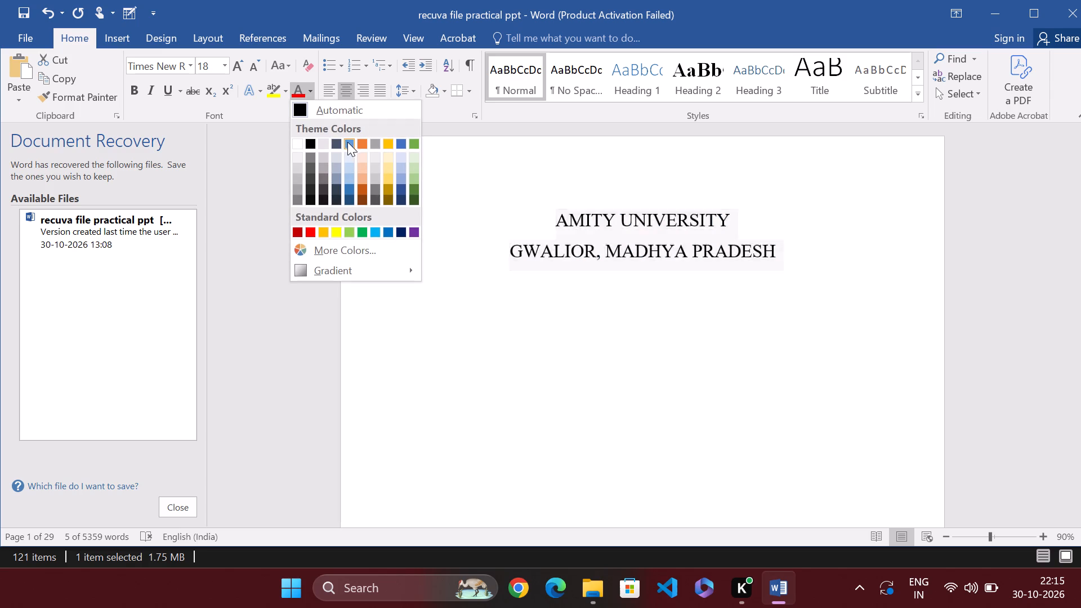
pyautogui.click(350, 144)
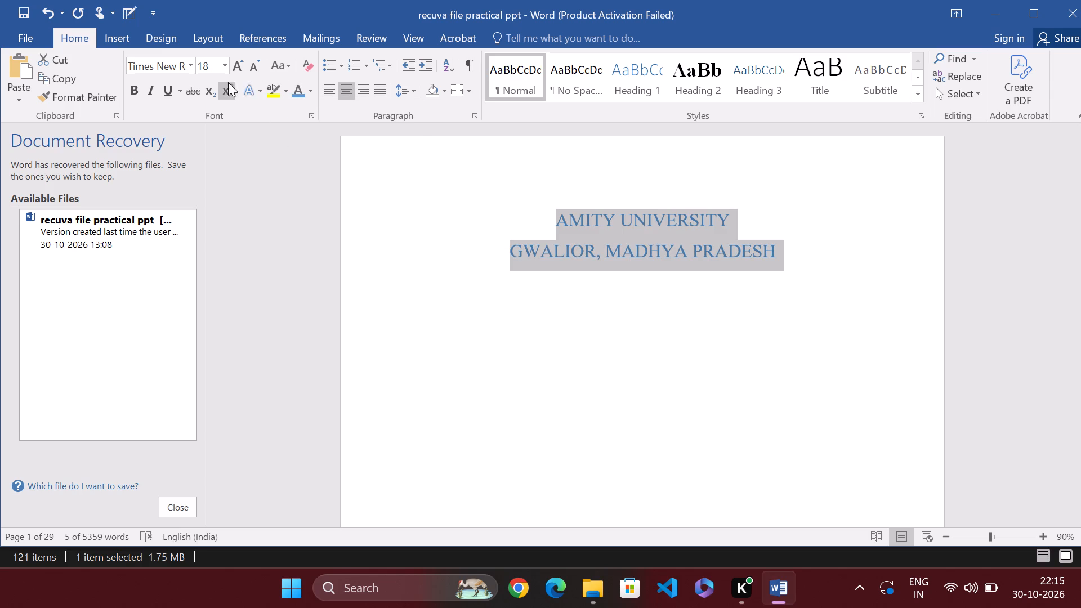
pyautogui.click(163, 89)
pyautogui.click(421, 265)
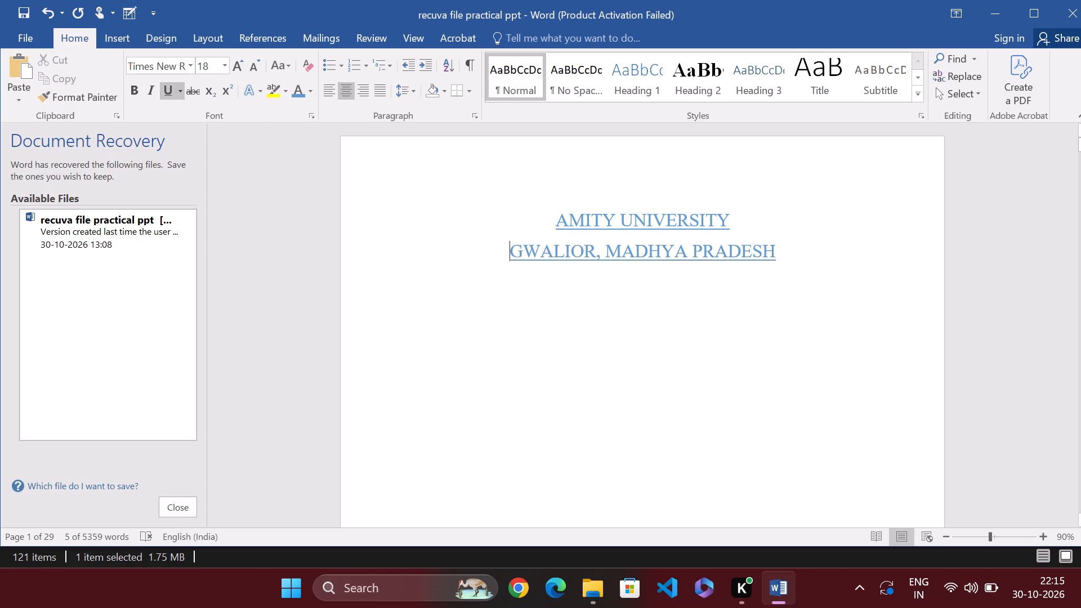
# Insert the Amity_University_logo picture from the Downloads folder three lines below "GWALIOR, MADHYA PRADESH".
pyautogui.click(784, 257)
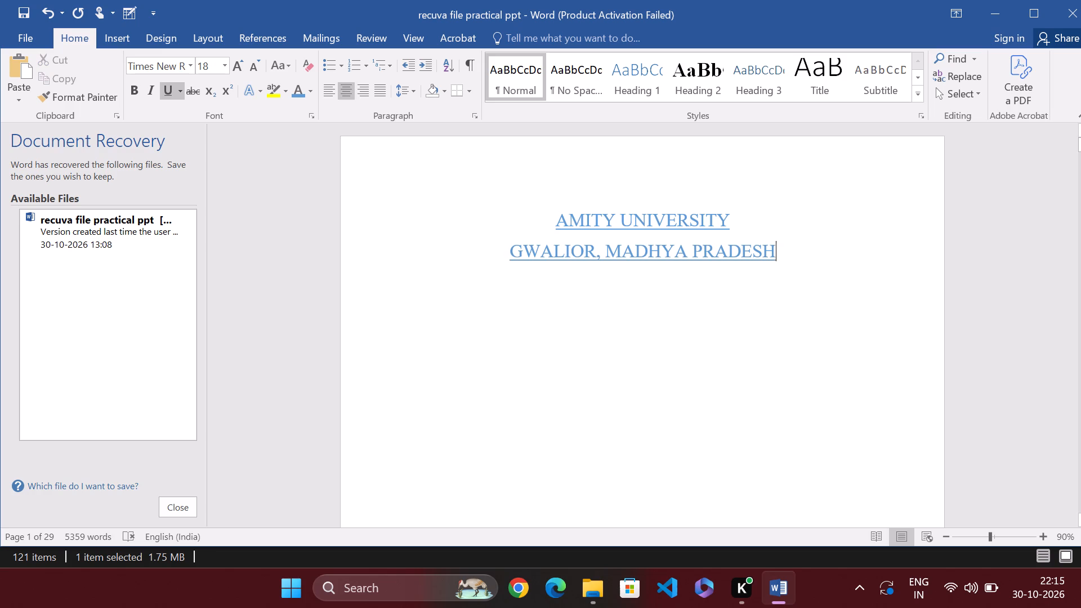
pyautogui.press('Return')
pyautogui.press('Return')
pyautogui.press('Return')
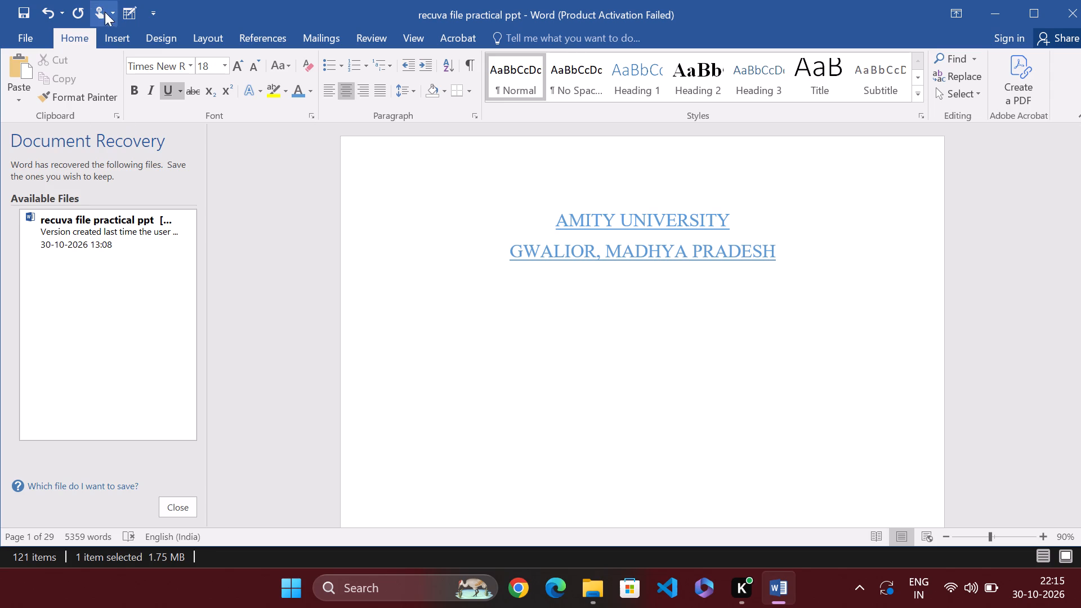
pyautogui.click(112, 38)
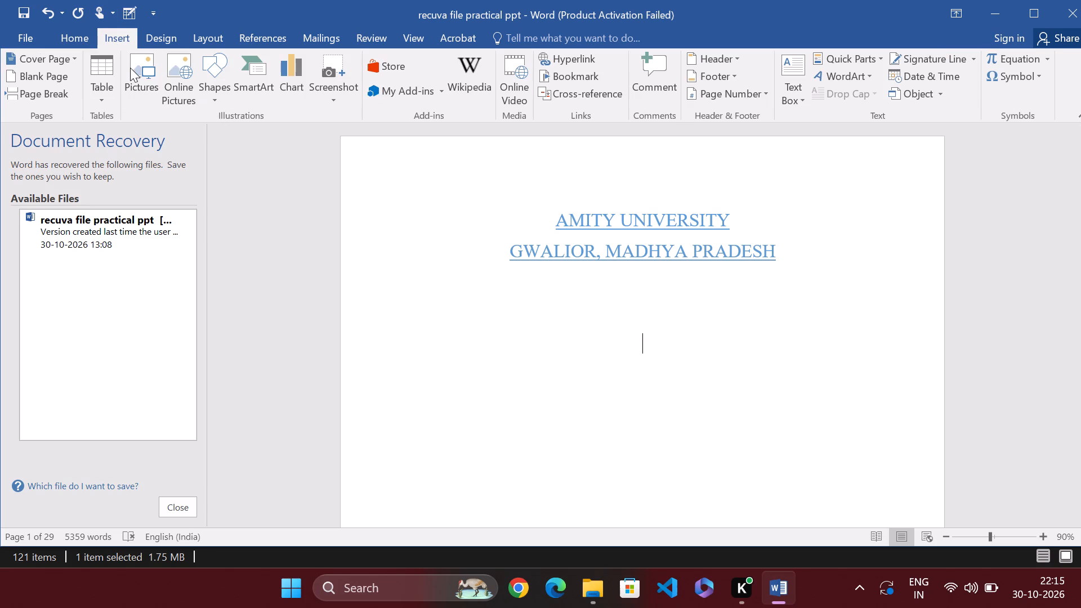
pyautogui.click(130, 68)
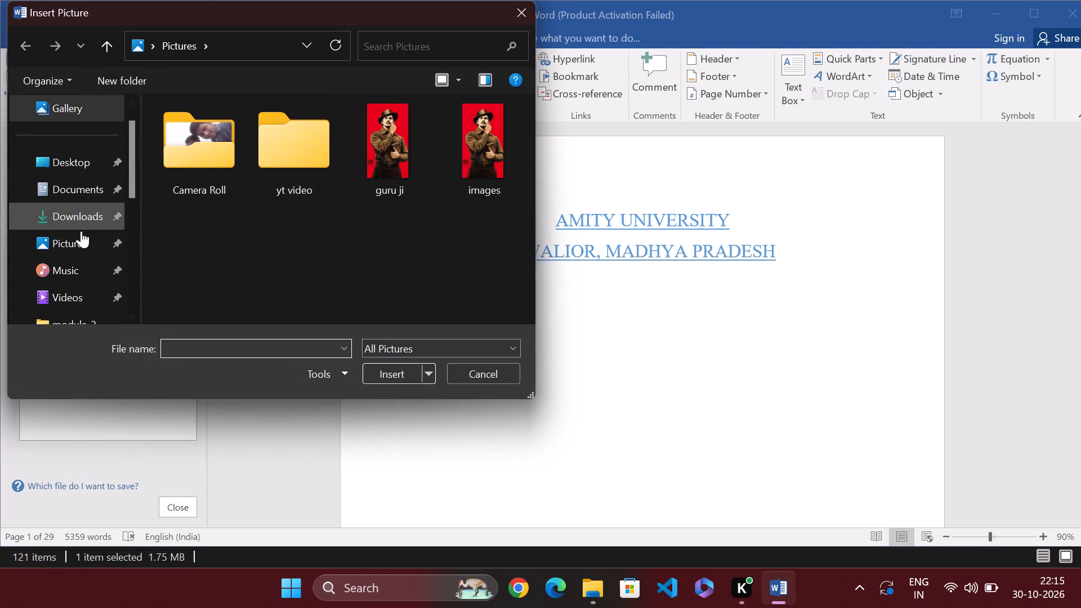
pyautogui.scroll(-1, 70, 240)
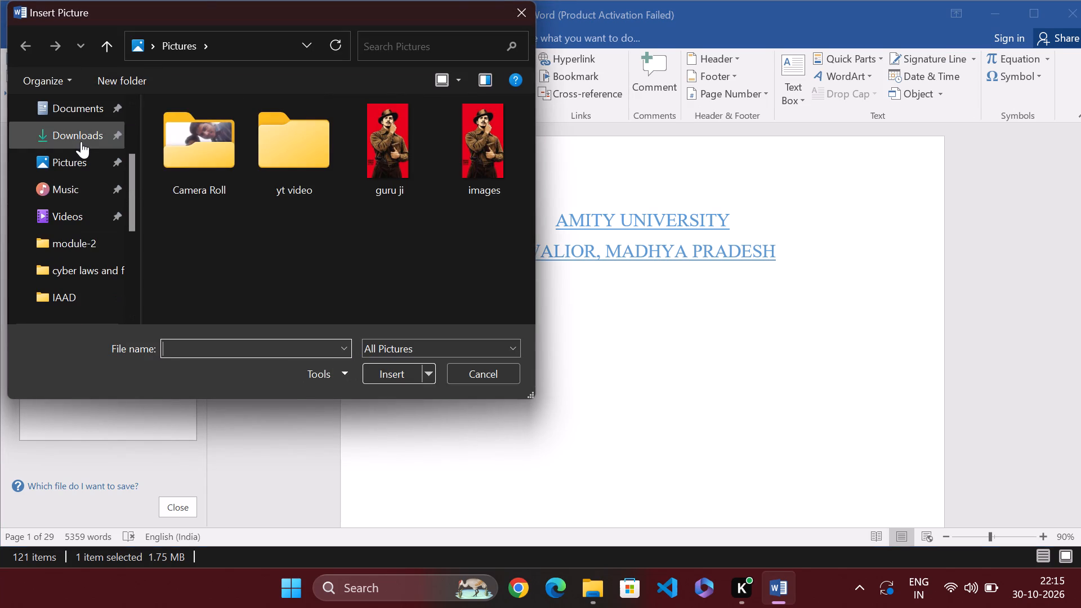
pyautogui.click(81, 141)
pyautogui.scroll(-3, 254, 220)
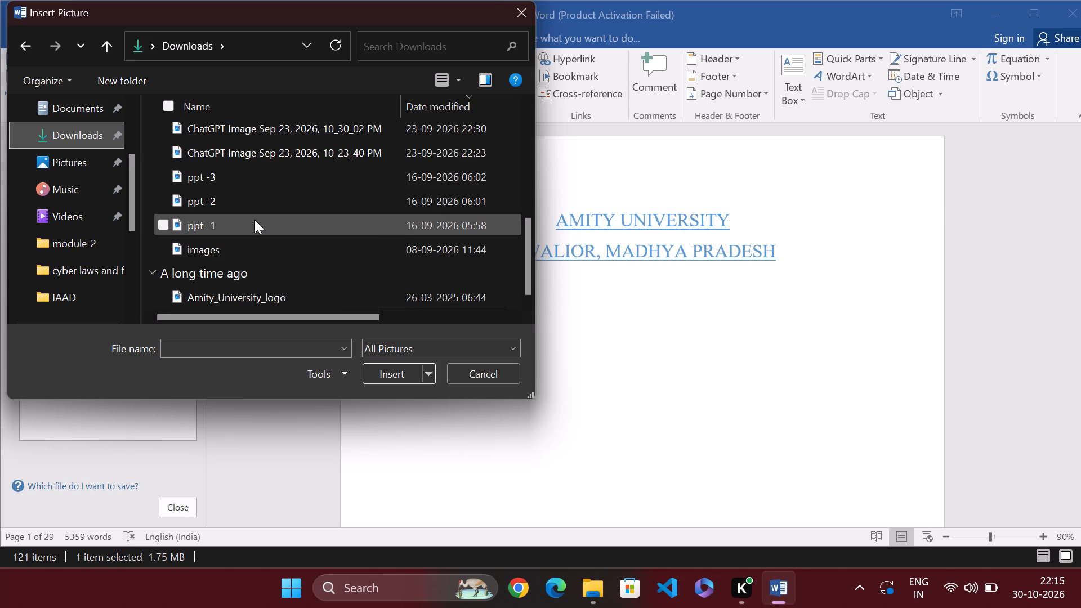
pyautogui.scroll(-1, 254, 220)
pyautogui.click(236, 305)
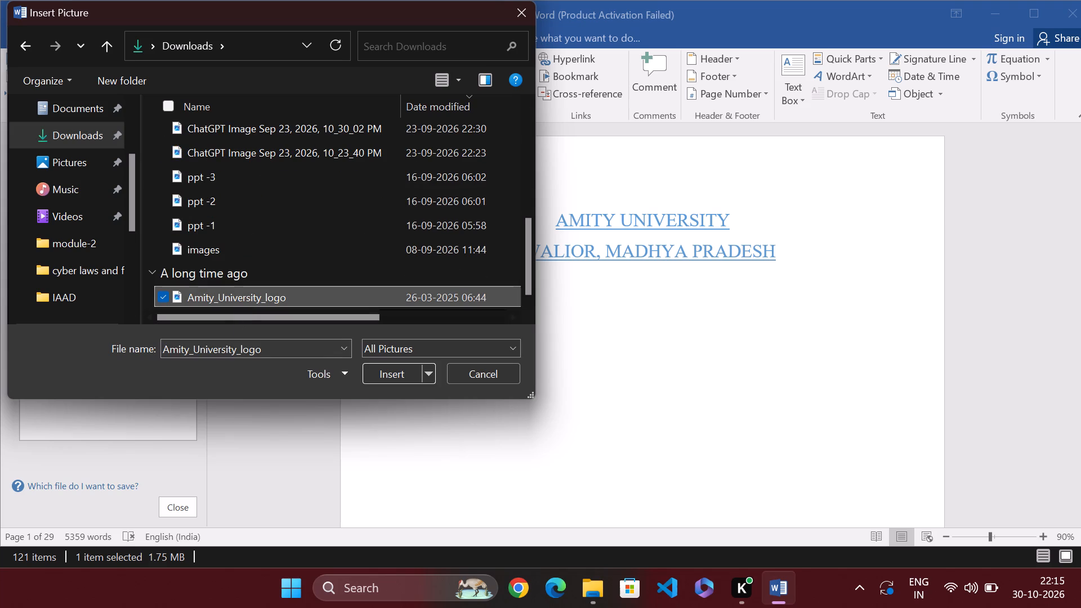
pyautogui.click(383, 376)
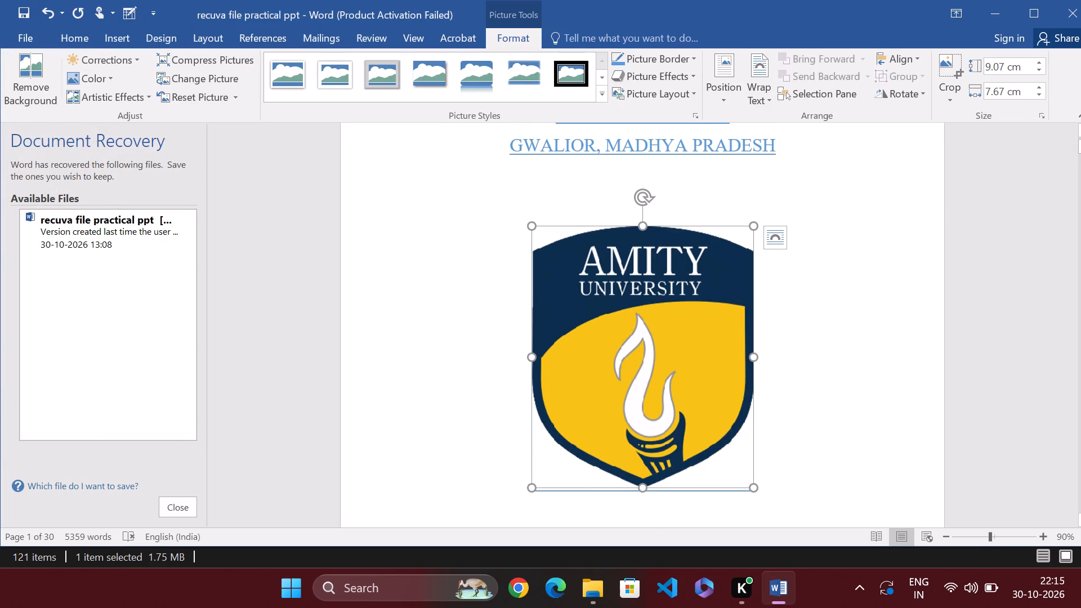
# Shrink the Amity University logo to 5.9 cm wide and reduce its height to roughly match the width.
pyautogui.moveTo(752, 356); pyautogui.dragTo(702, 364)
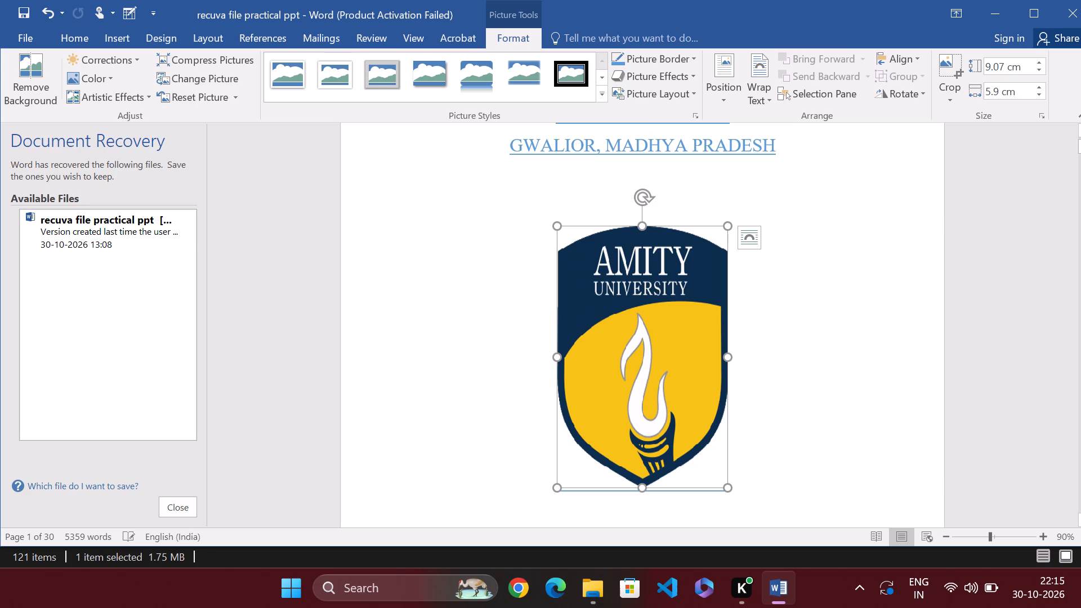
pyautogui.moveTo(645, 490); pyautogui.dragTo(651, 403)
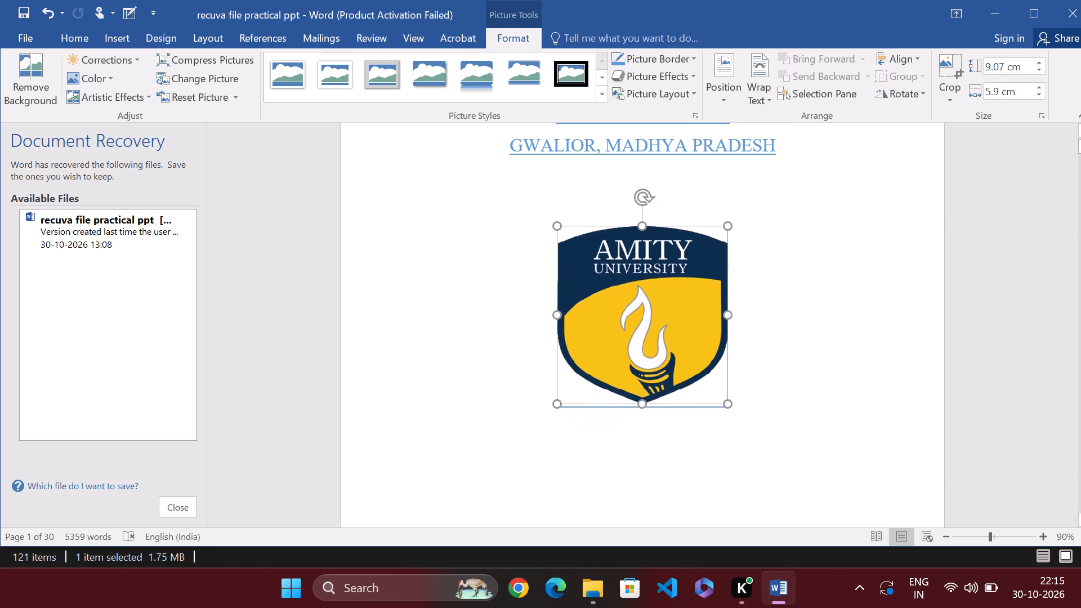
pyautogui.moveTo(651, 403); pyautogui.dragTo(651, 396)
pyautogui.click(494, 342)
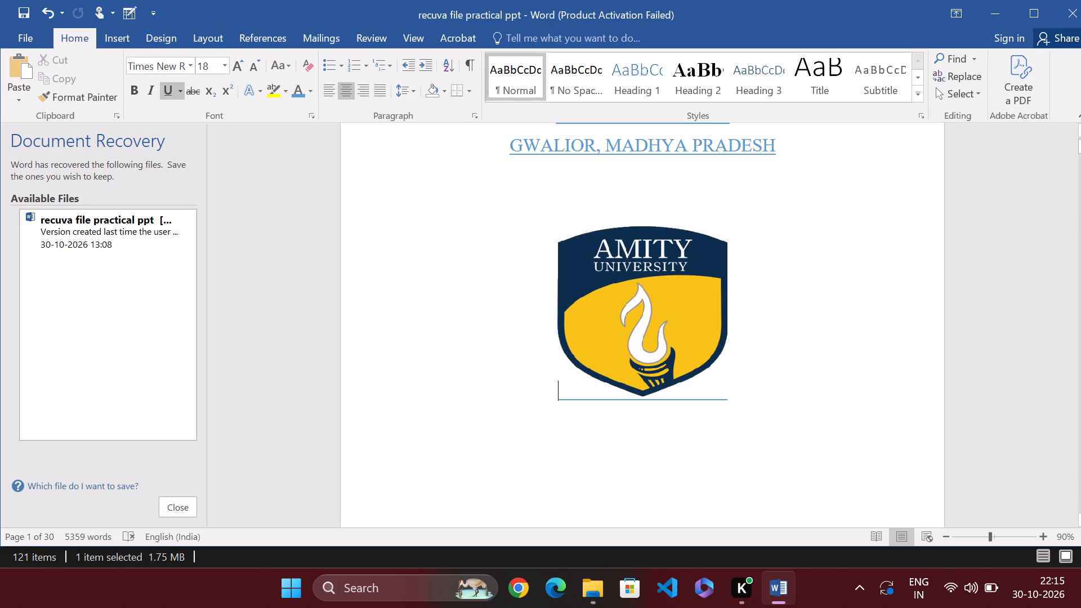
# Remove the underline from the line containing the logo picture.
pyautogui.moveTo(547, 242); pyautogui.dragTo(751, 342)
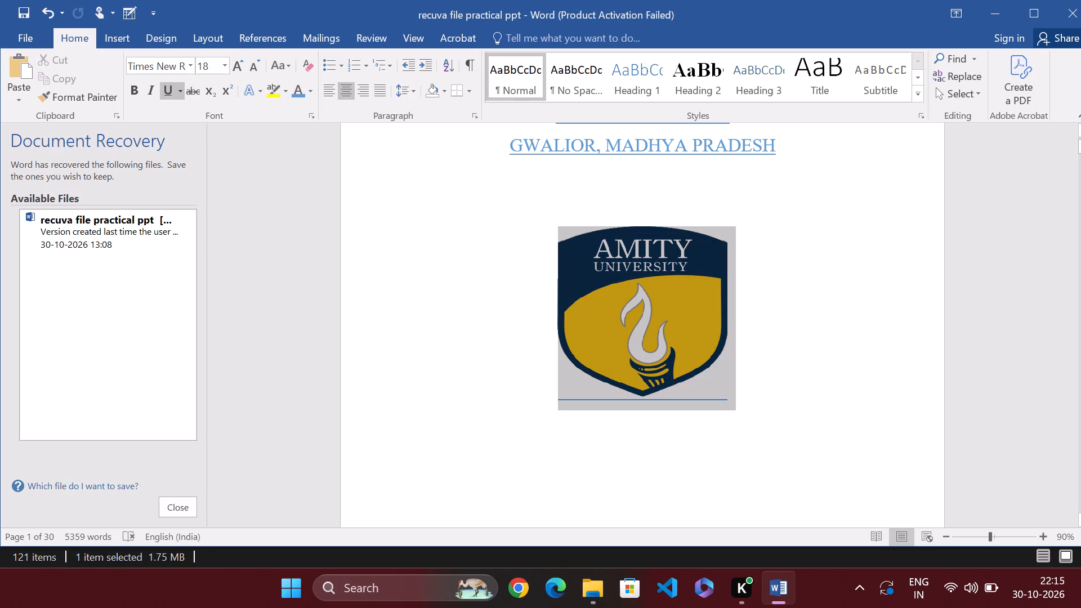
pyautogui.moveTo(751, 342); pyautogui.dragTo(798, 382)
pyautogui.click(842, 352)
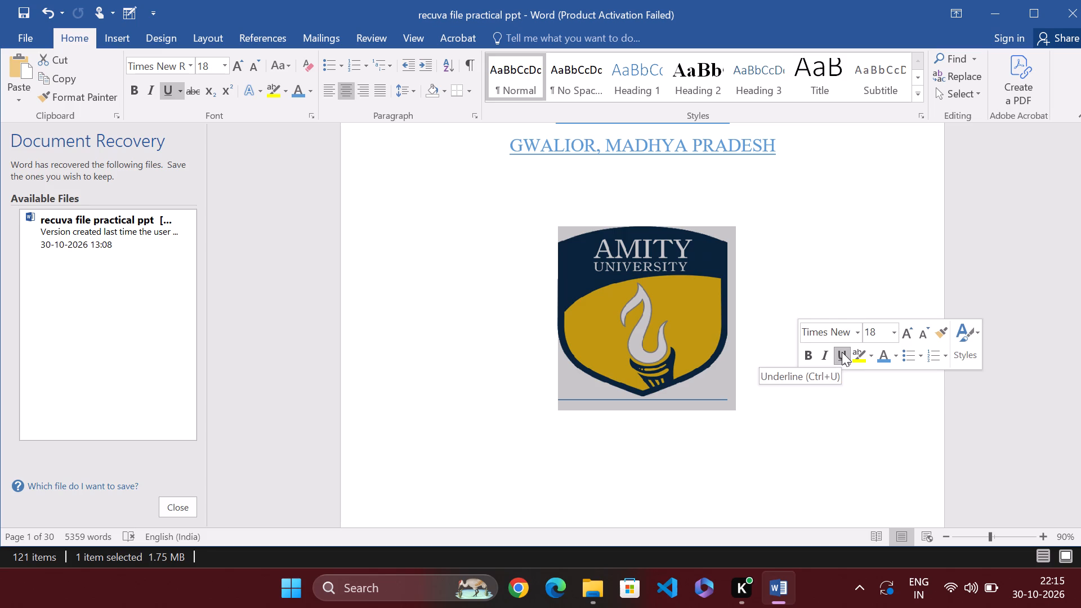
pyautogui.click(769, 266)
# Delete the surplus blank lines before the "Introduction" heading, keeping the heading at the top of page 2.
pyautogui.scroll(2, 769, 266)
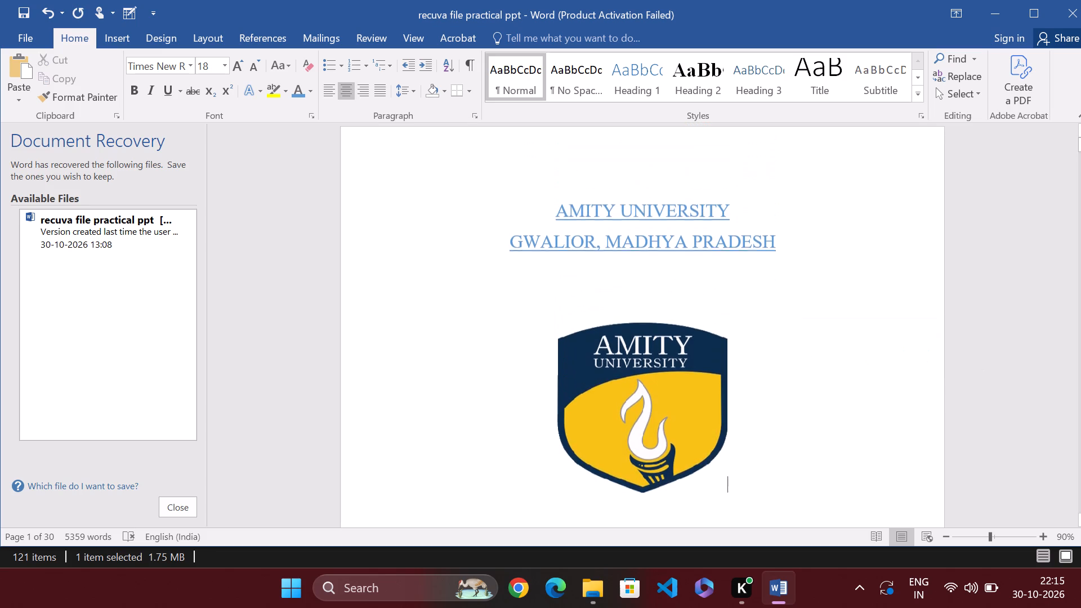
pyautogui.scroll(-2, 769, 266)
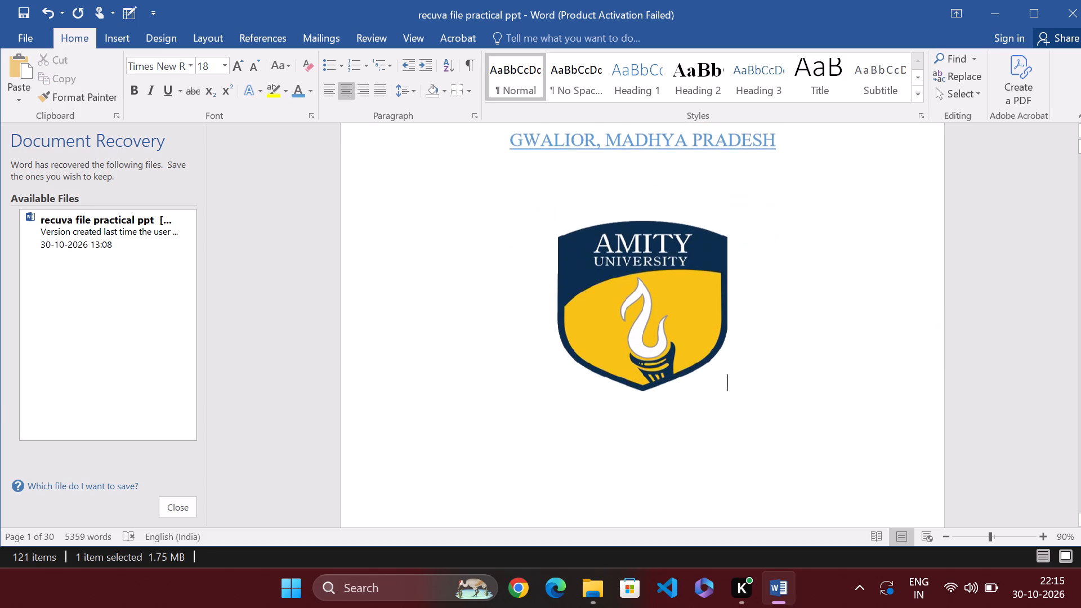
pyautogui.scroll(-2, 769, 266)
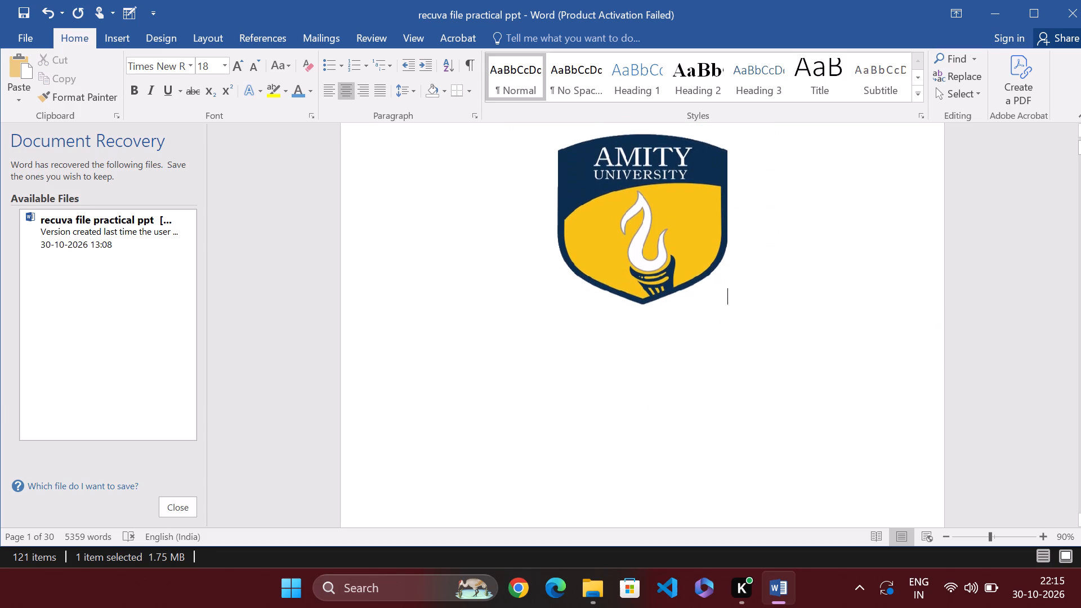
pyautogui.scroll(-9, 769, 266)
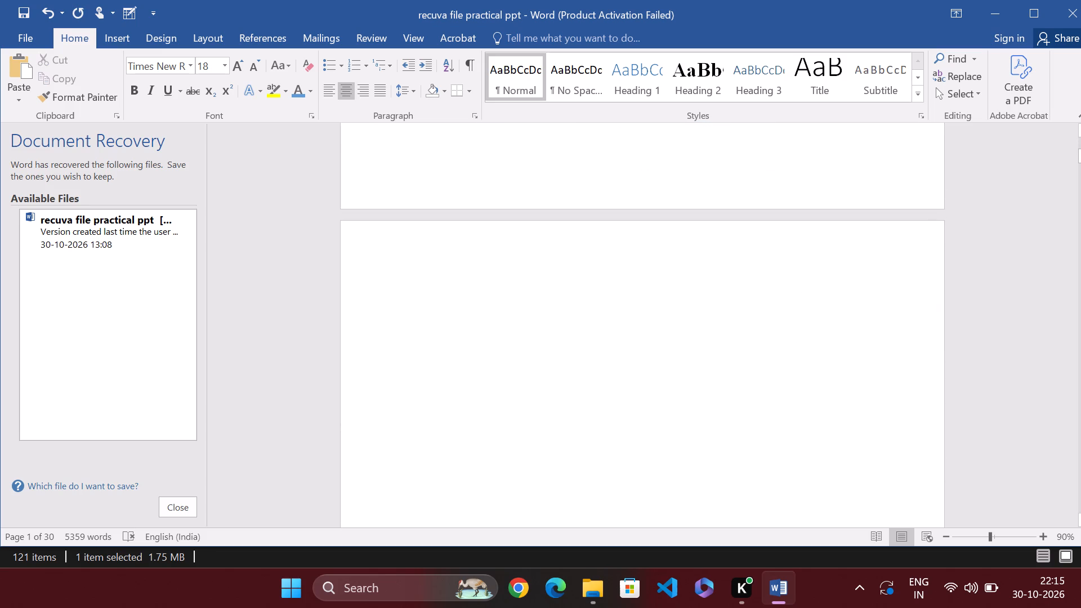
pyautogui.scroll(-2, 769, 266)
pyautogui.click(409, 348)
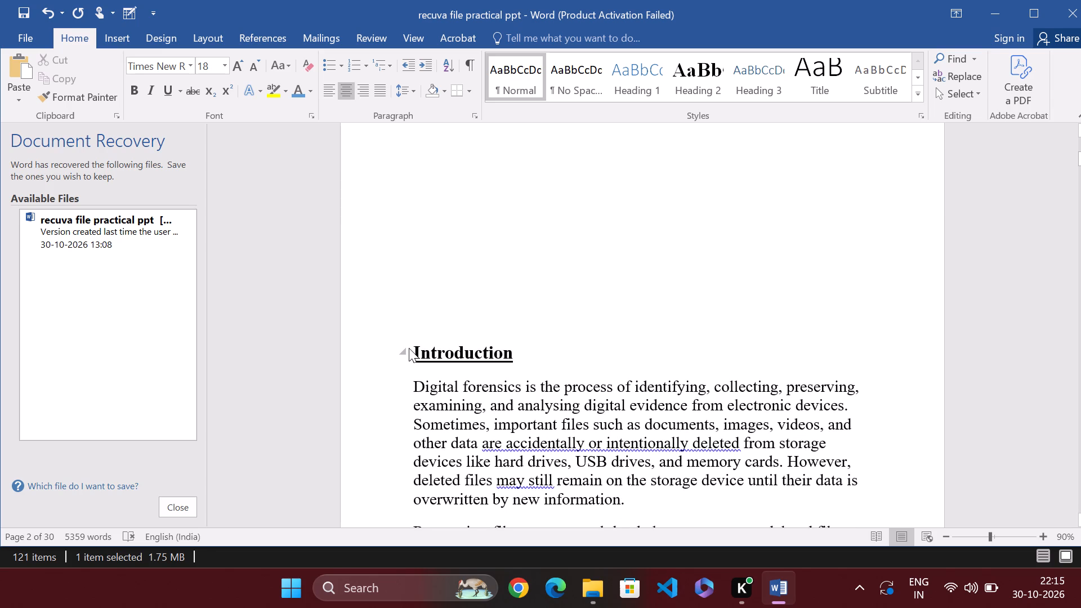
pyautogui.click(412, 352)
pyautogui.scroll(3, 412, 352)
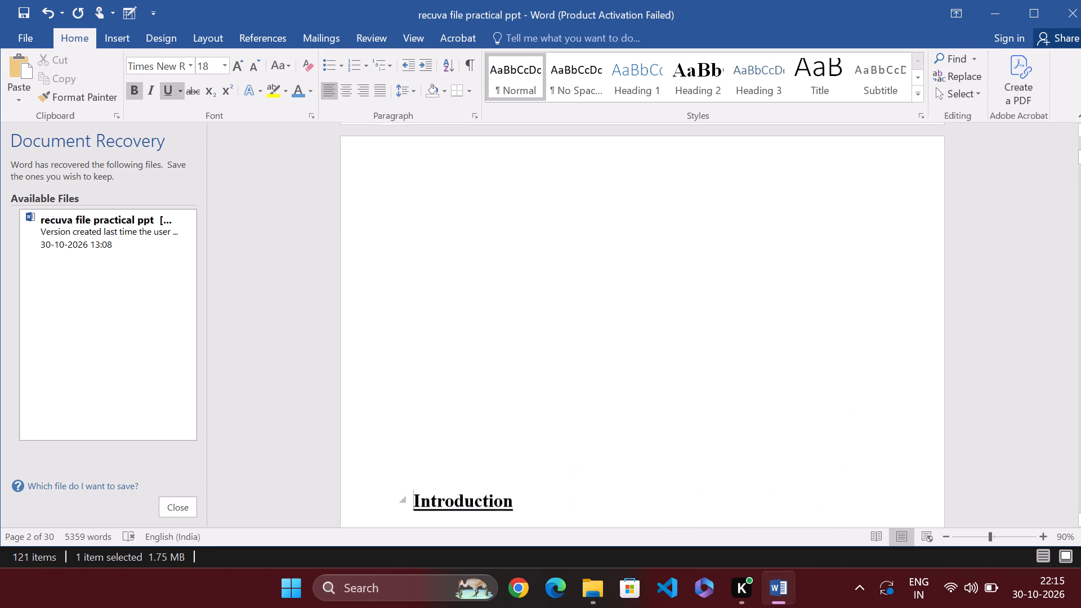
pyautogui.press('BackSpace')
pyautogui.press('BackSpace')
pyautogui.press('BackSpace')
pyautogui.press('BackSpace')
pyautogui.press('BackSpace')
pyautogui.press('BackSpace')
pyautogui.press('BackSpace')
pyautogui.press('BackSpace')
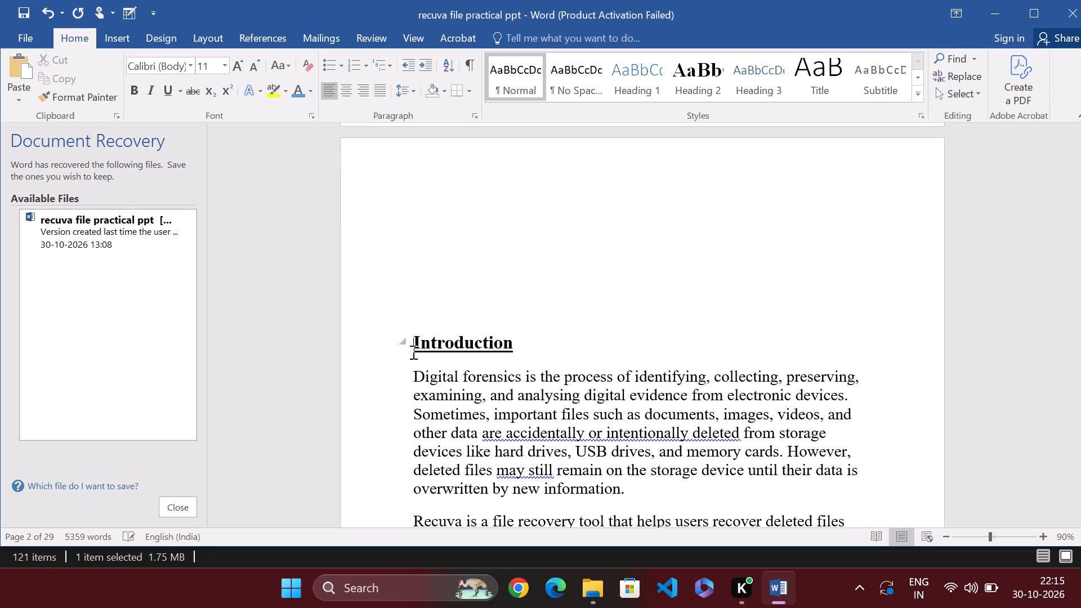
pyautogui.press('BackSpace')
pyautogui.press('BackSpace')
pyautogui.press('BackSpace')
pyautogui.press('BackSpace')
pyautogui.press('BackSpace')
pyautogui.press('BackSpace')
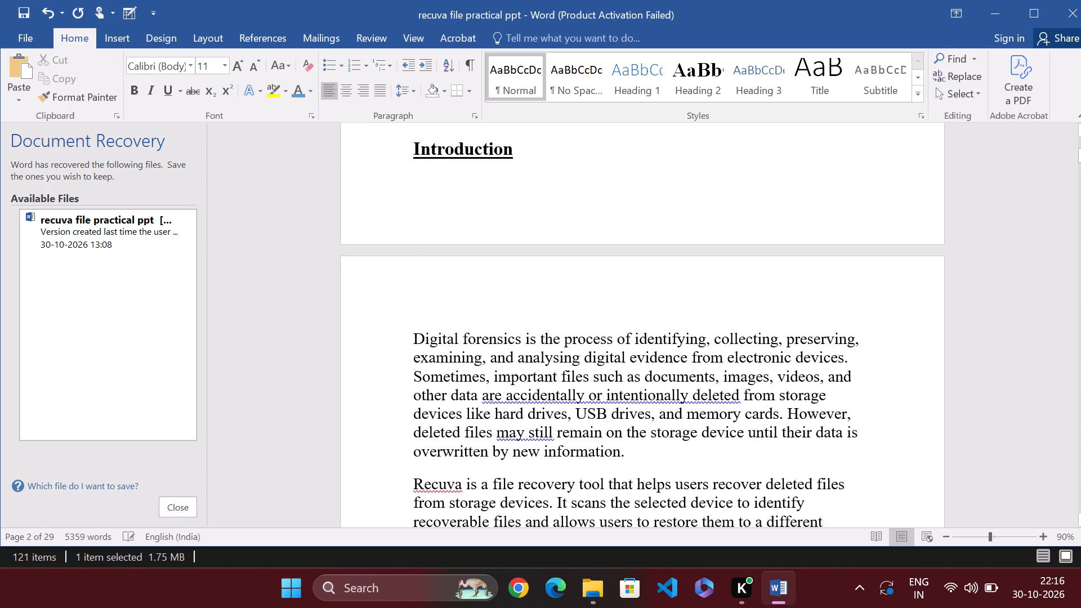
pyautogui.press('Return')
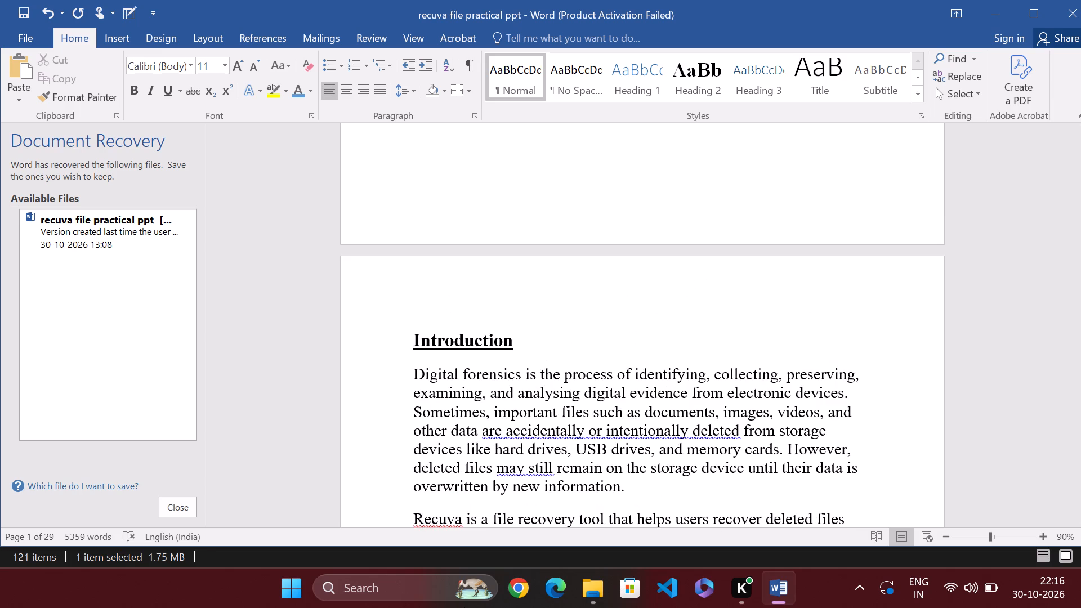
# Check the cover page layout and snap the Word window to the left half of the screen.
pyautogui.scroll(9, 622, 329)
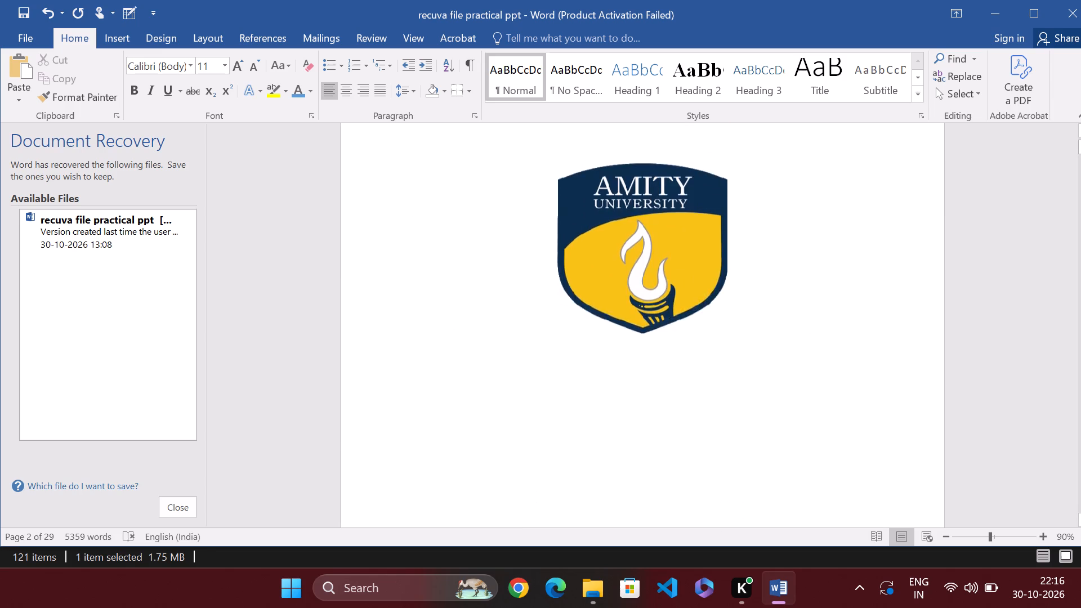
pyautogui.scroll(3, 622, 329)
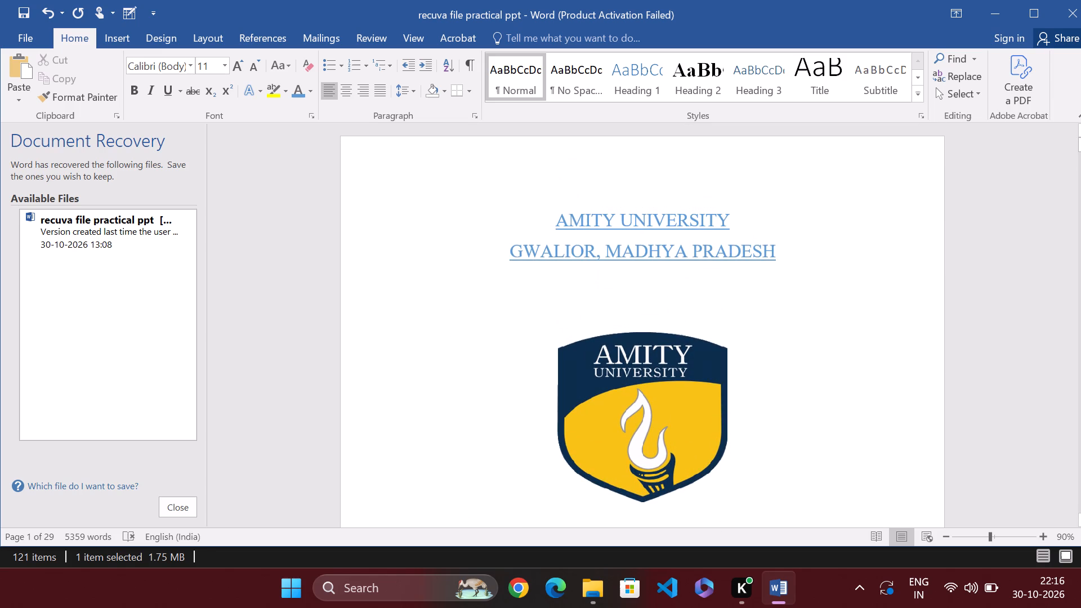
pyautogui.scroll(-3, 622, 329)
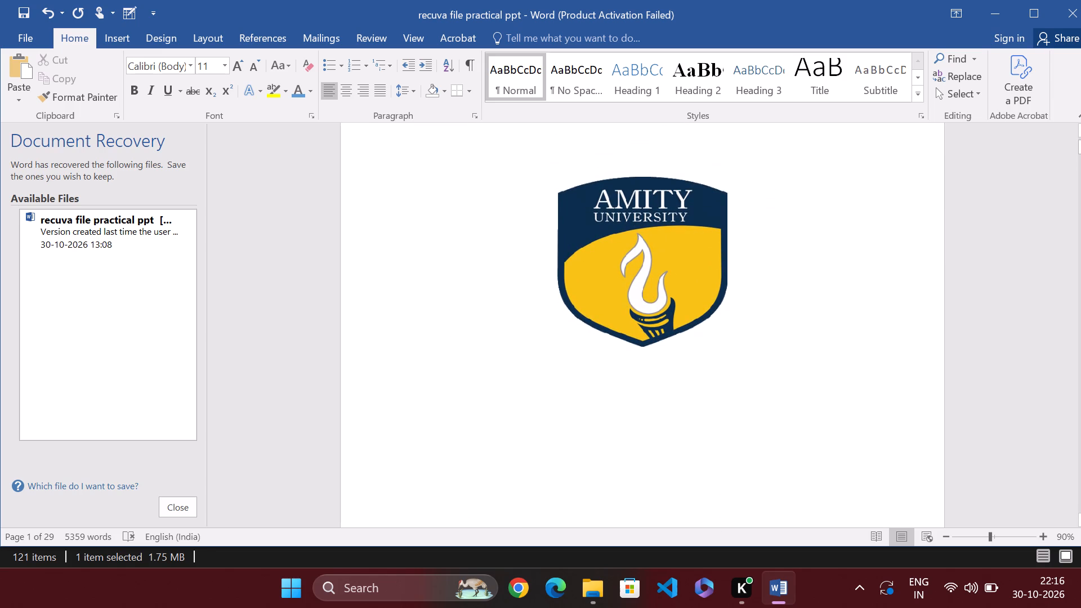
pyautogui.click(649, 384)
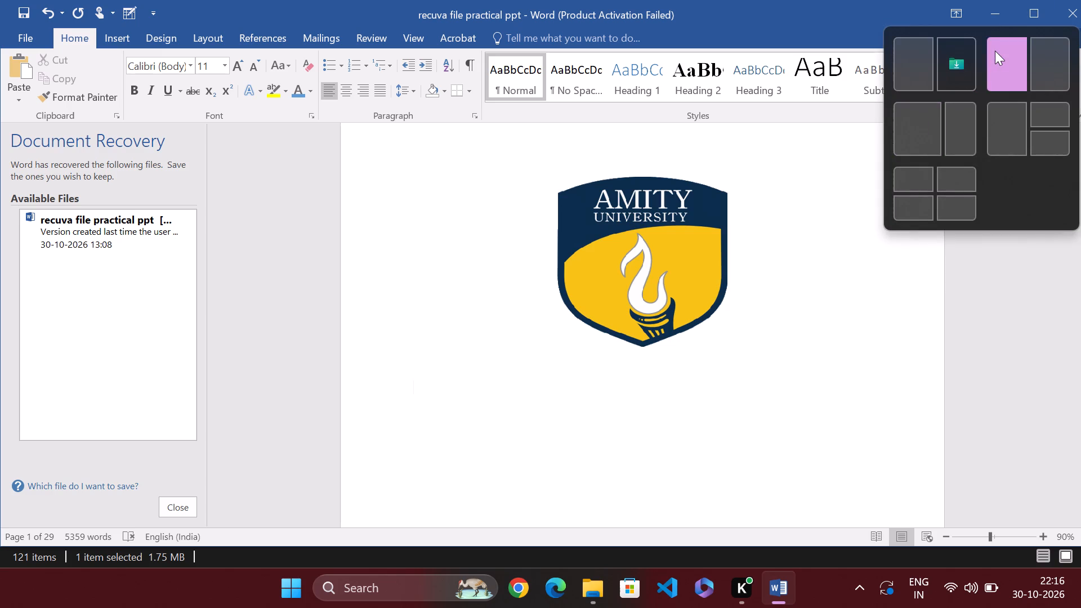
pyautogui.click(995, 51)
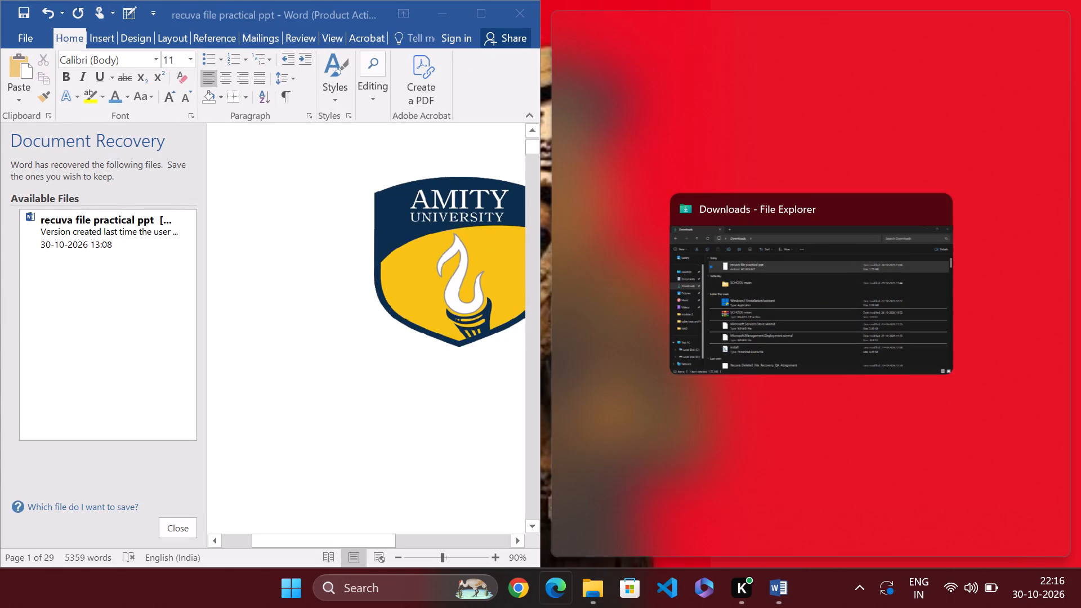
# Switch to Google Chrome, search for amizone, open the Amizone site and log in with the saved student credentials.
pyautogui.click(521, 589)
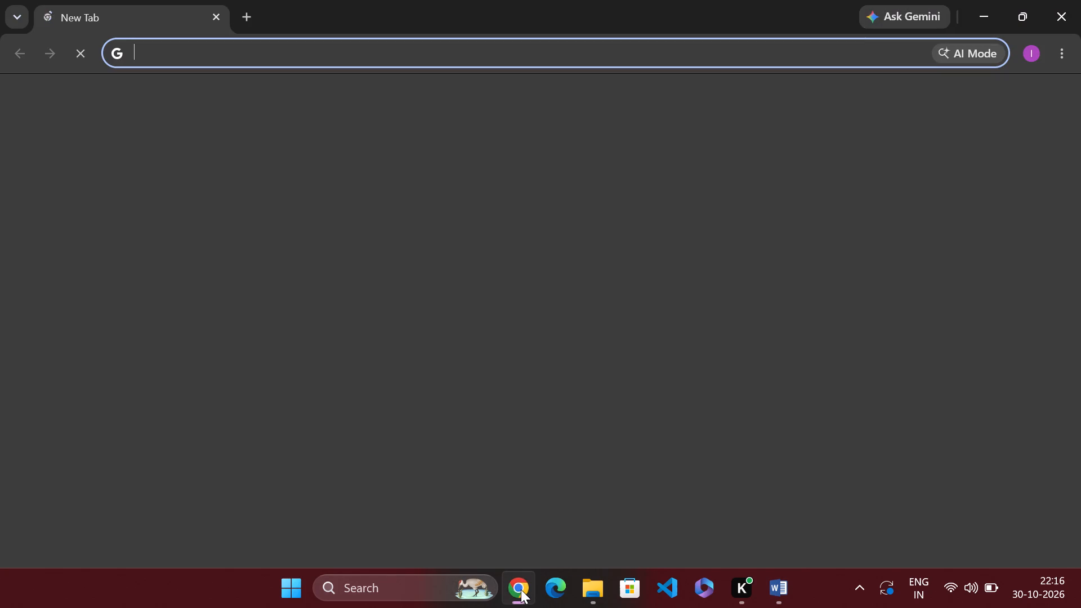
pyautogui.click(569, 325)
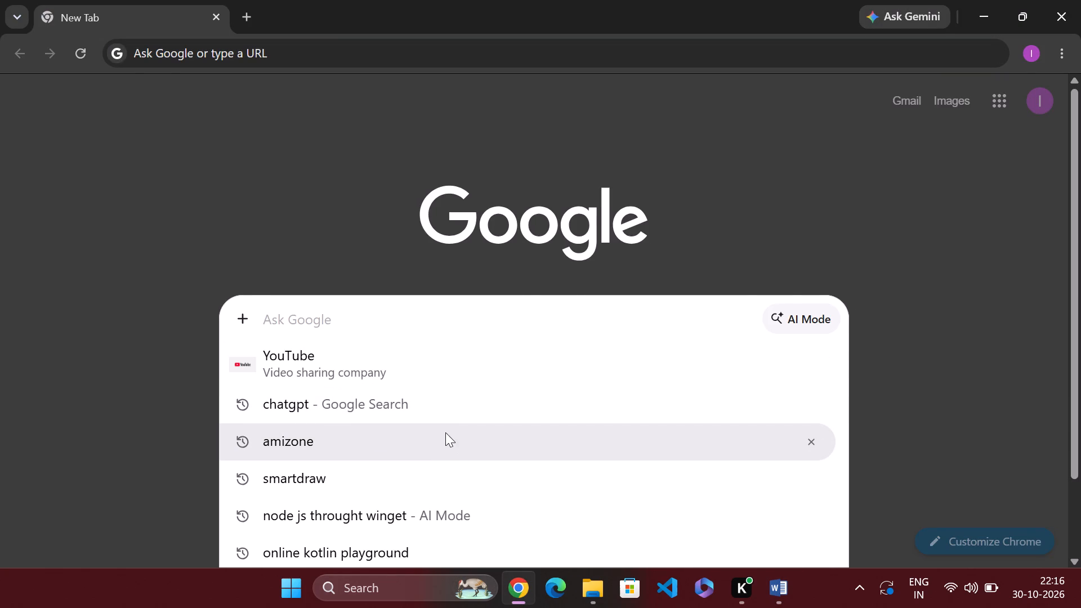
pyautogui.click(436, 450)
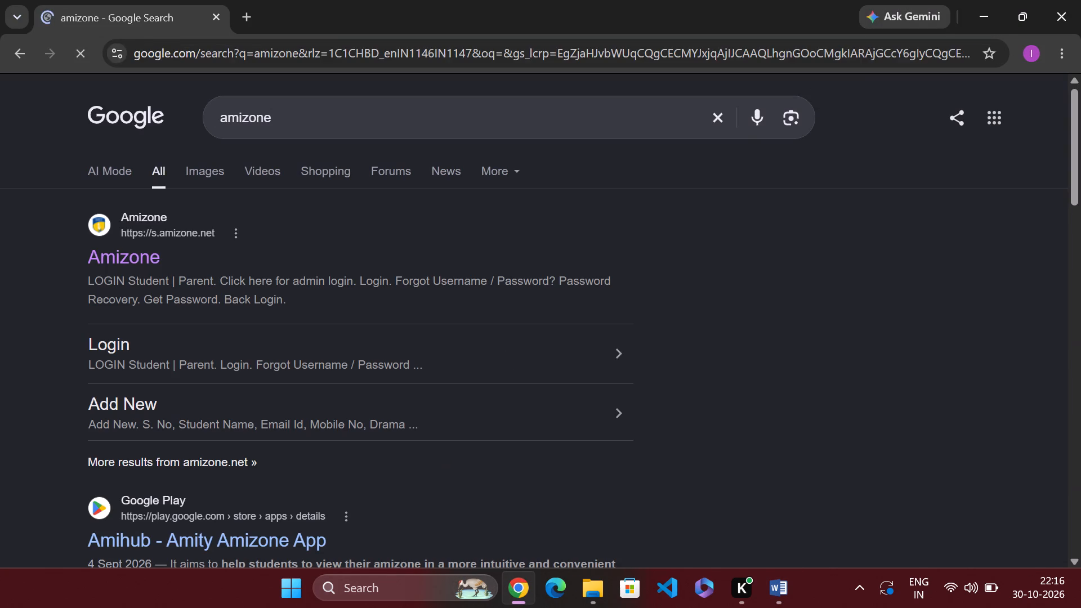
pyautogui.click(133, 254)
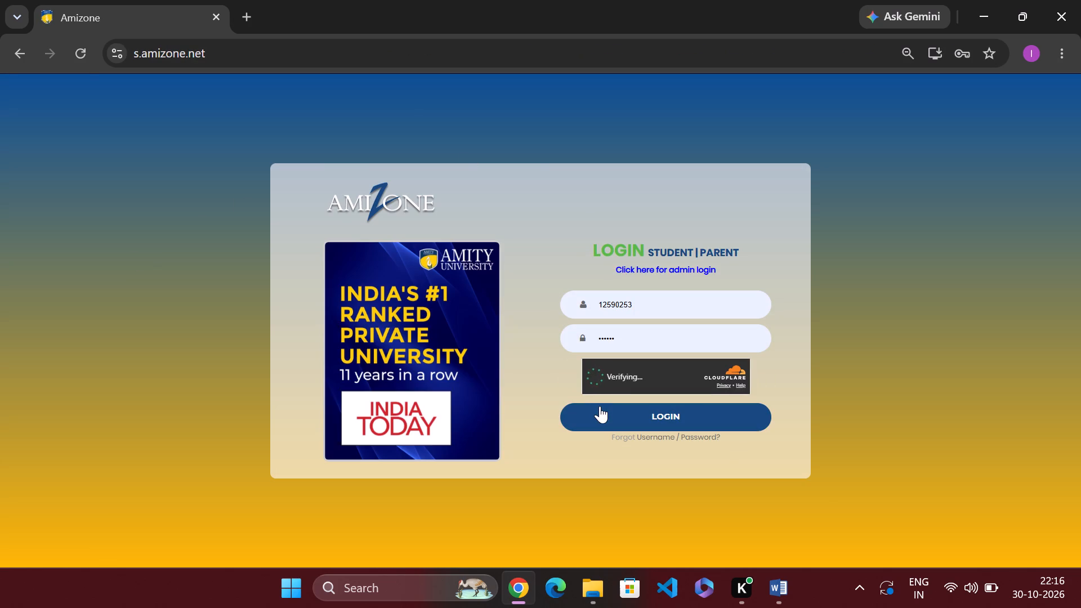
pyautogui.click(600, 406)
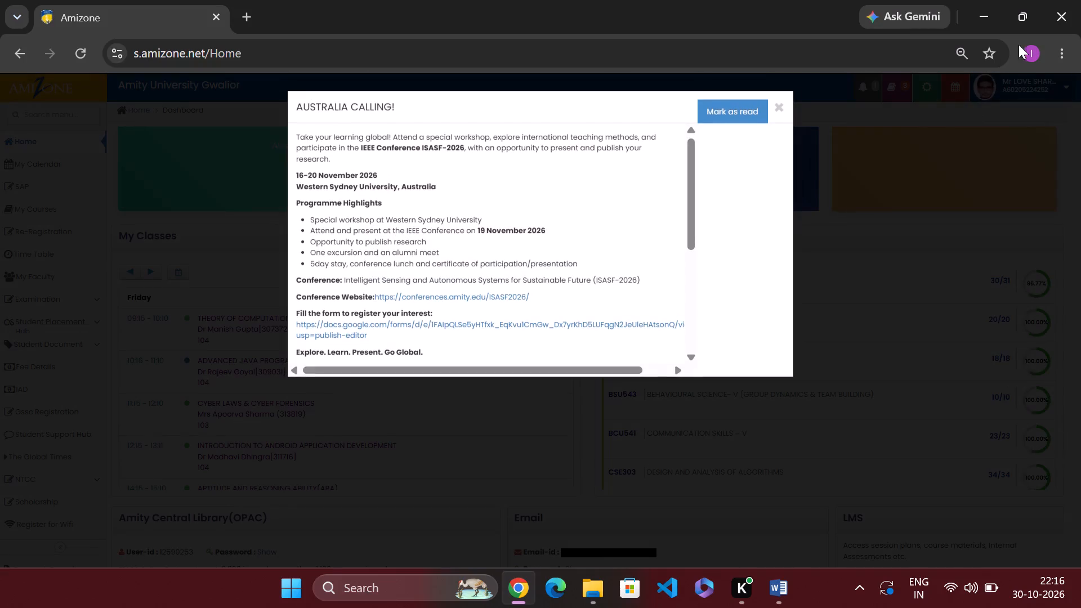
# Dismiss the announcement pop-ups covering the Amizone dashboard.
pyautogui.click(835, 205)
pyautogui.click(835, 205)
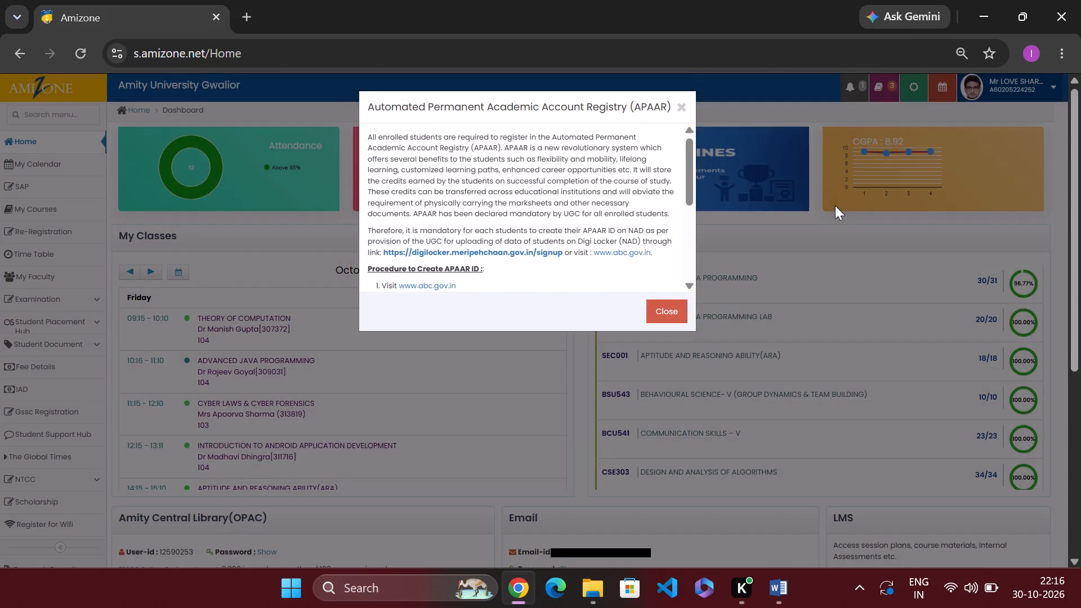
pyautogui.click(835, 205)
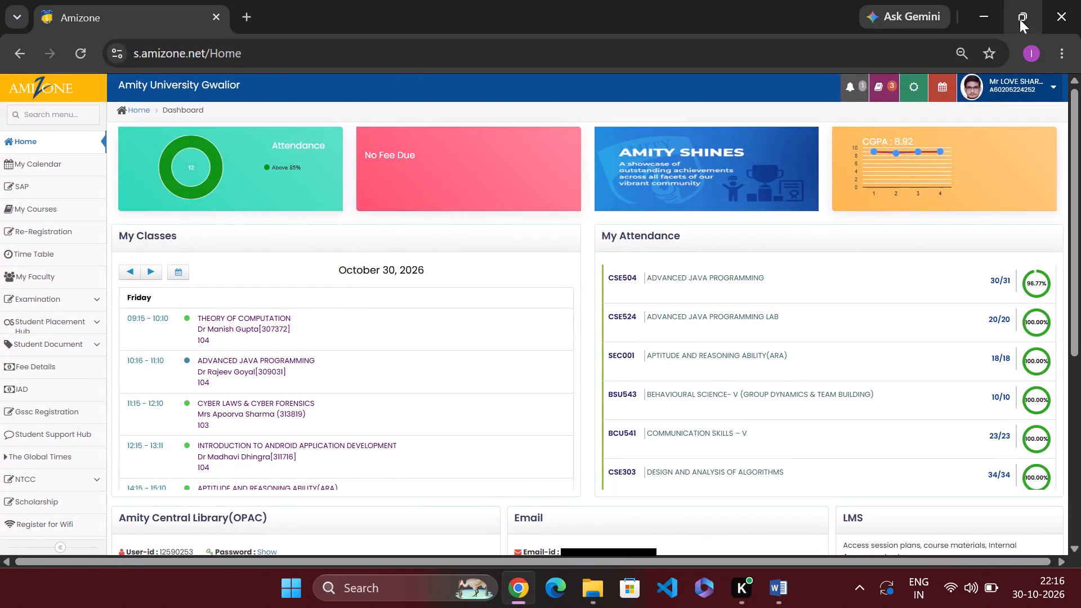
# Snap the Chrome window to the right half of the screen beside the Word document.
pyautogui.click(962, 136)
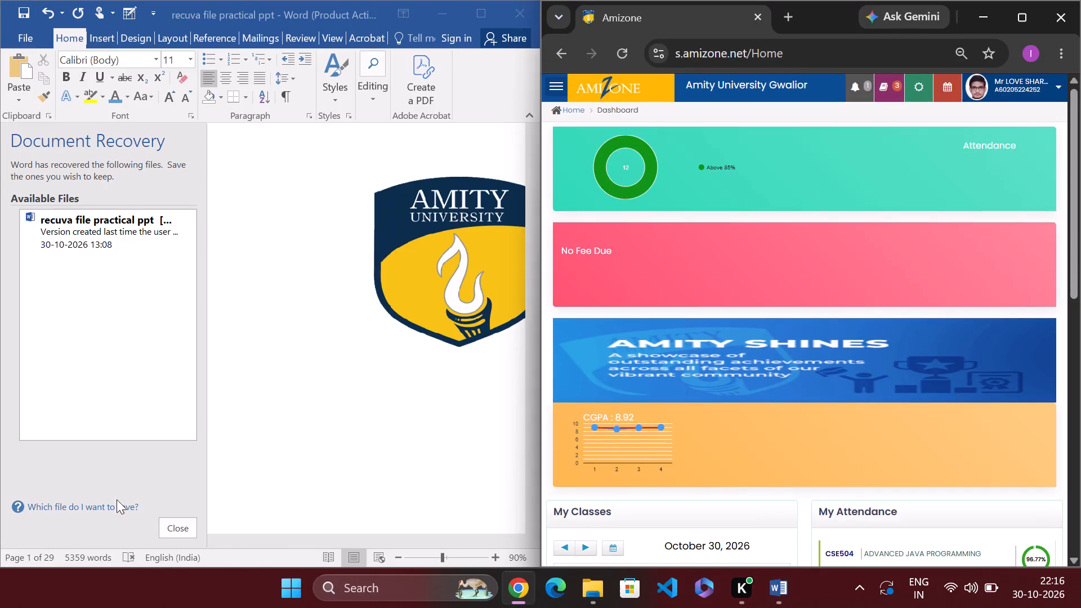
# Close the Document Recovery pane in the Word window.
pyautogui.click(169, 530)
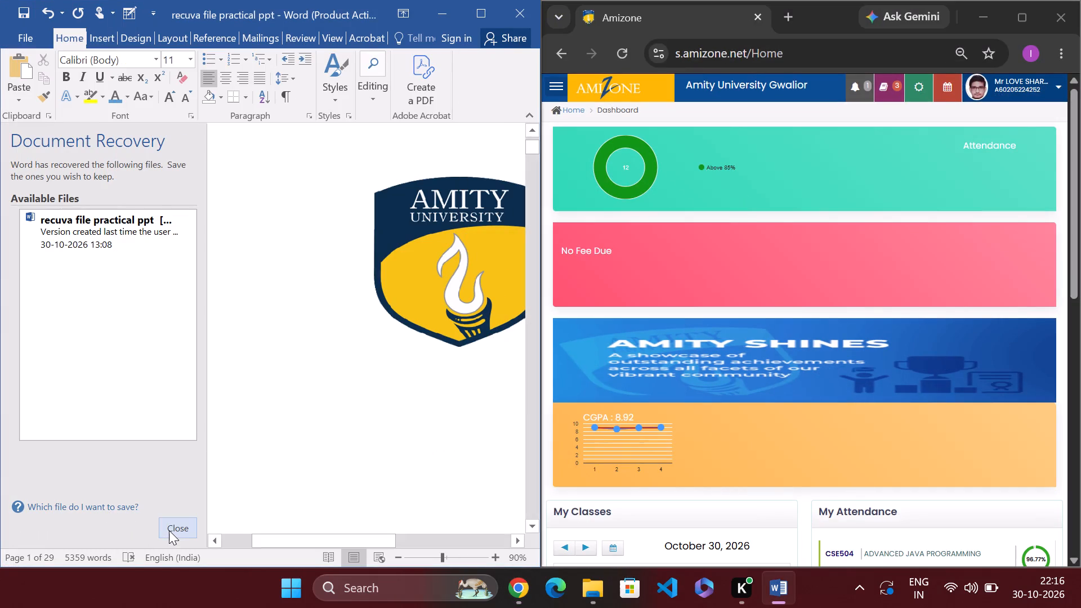
pyautogui.click(169, 530)
# Examine the My Classes schedule on Amizone for October 28 and October 29, 2026, looking for the cyber forensics lab details.
pyautogui.scroll(3, 342, 432)
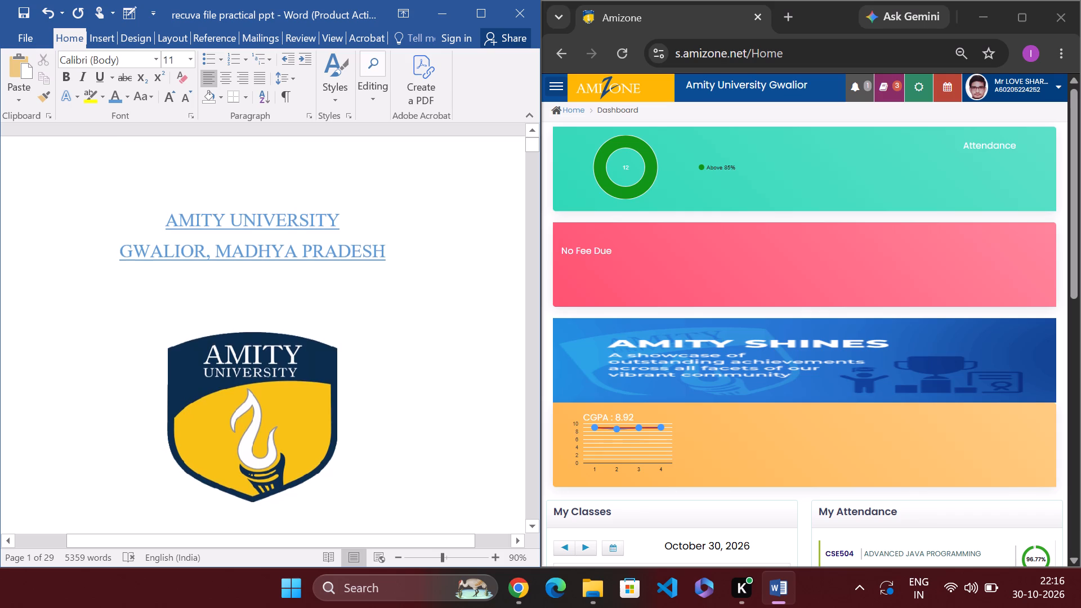
pyautogui.scroll(-3, 342, 432)
pyautogui.scroll(-4, 702, 536)
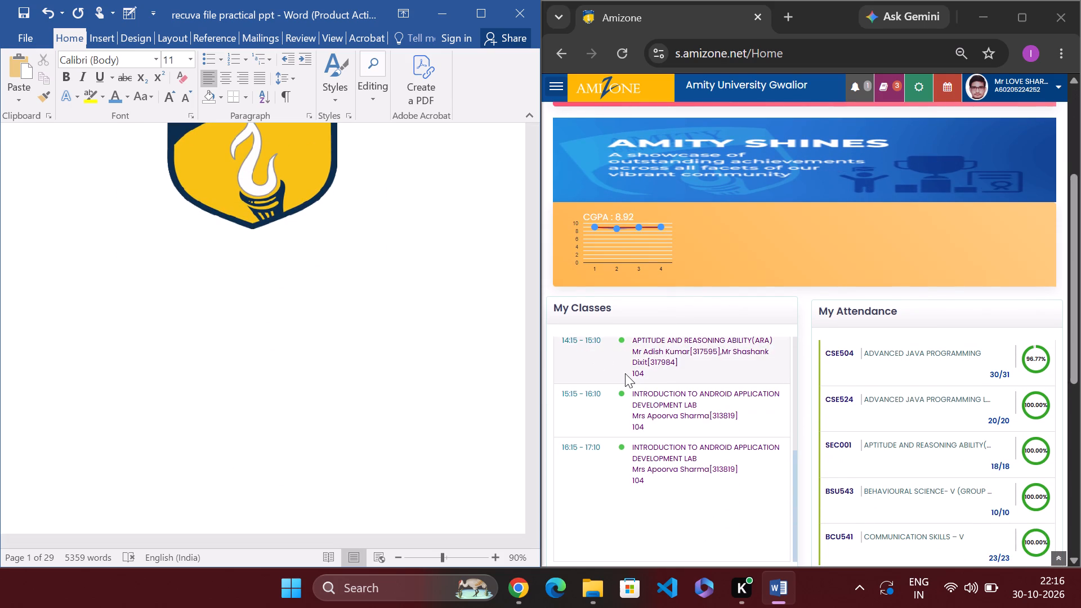
pyautogui.scroll(1, 625, 373)
pyautogui.click(570, 354)
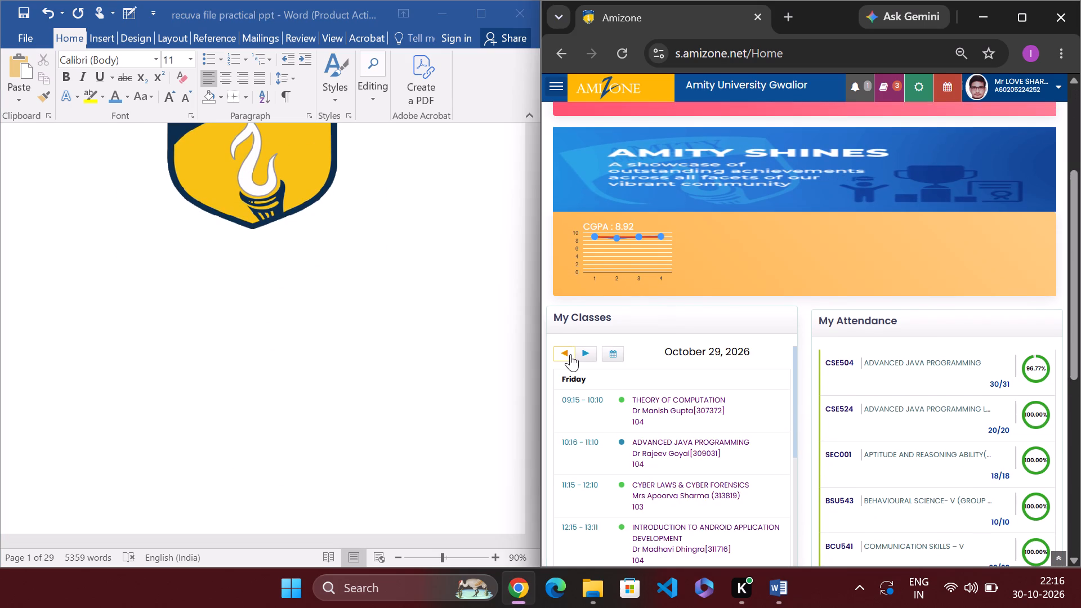
pyautogui.click(570, 354)
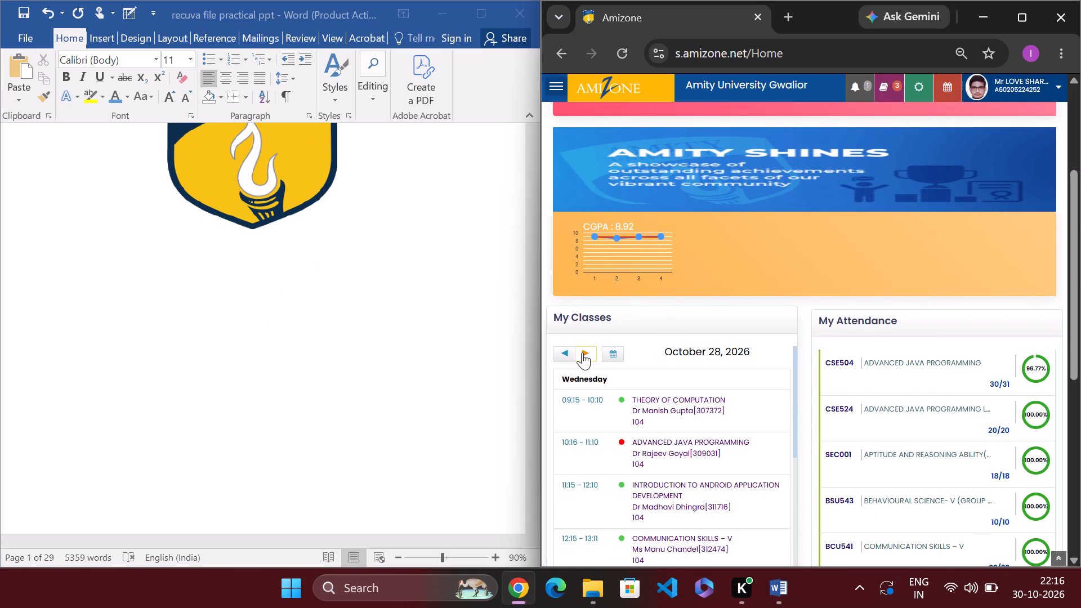
pyautogui.click(586, 352)
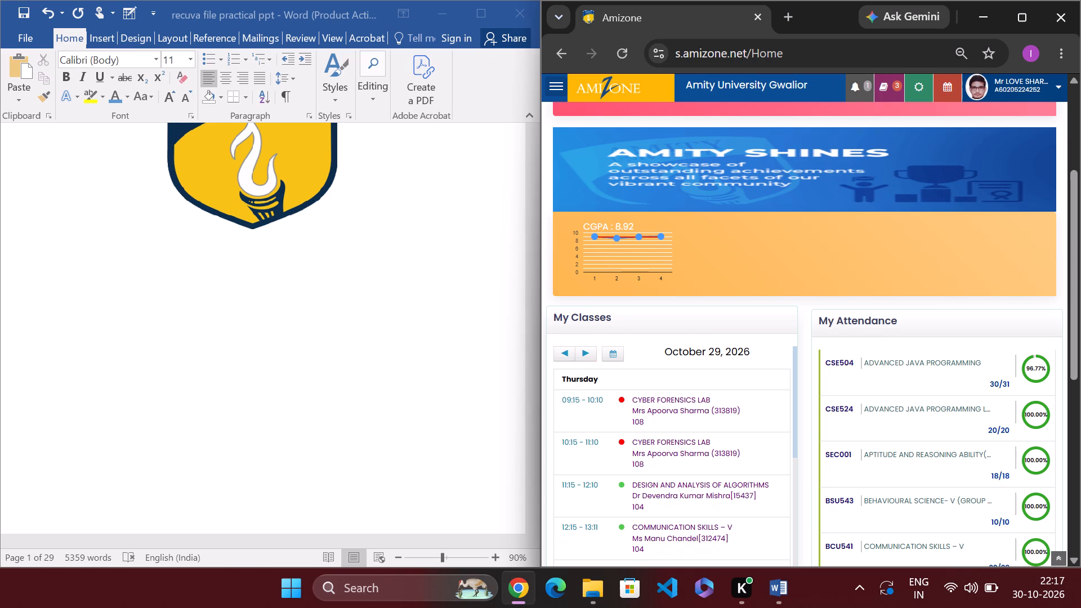
# Enter the course title "Cyber Laws and Forensic" on the line below the logo in the Word document.
pyautogui.moveTo(153, 305); pyautogui.dragTo(177, 306)
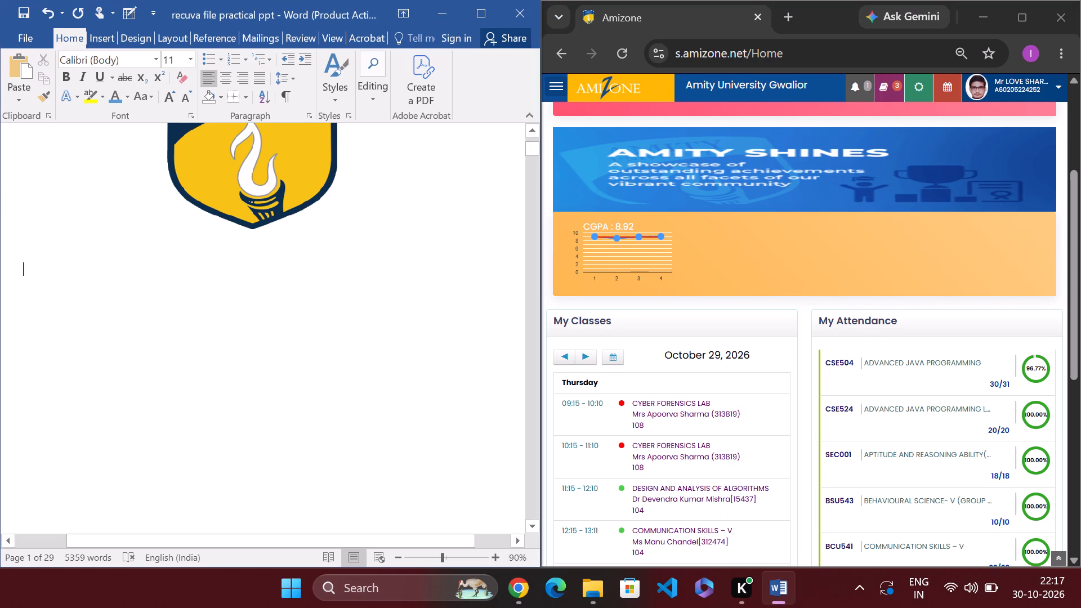
pyautogui.moveTo(177, 306); pyautogui.dragTo(178, 306)
pyautogui.press('c')
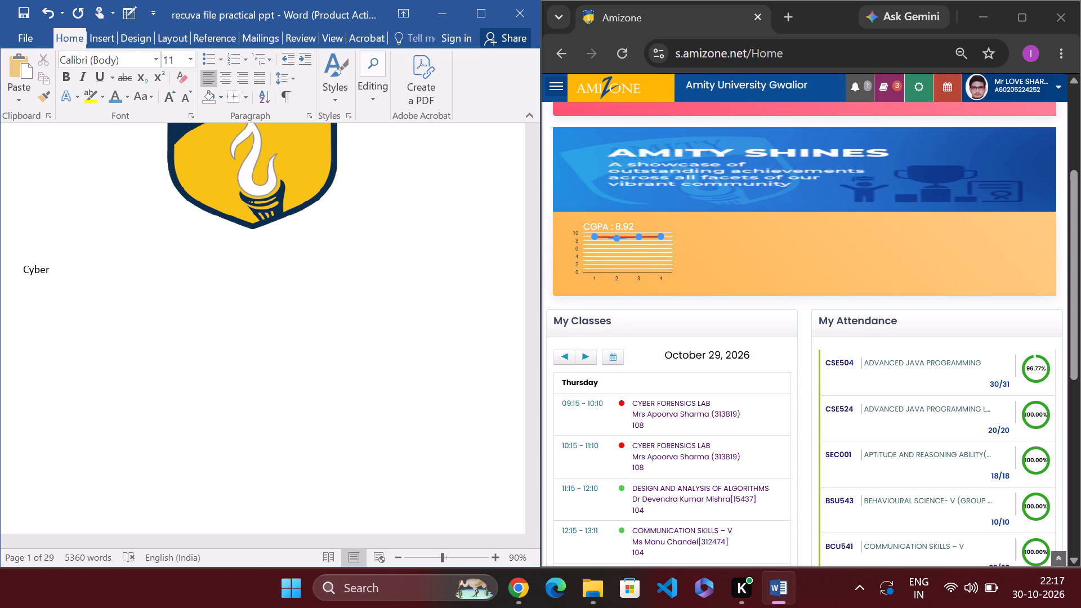
pyautogui.press('space')
pyautogui.hotkey('shift', 'f')
pyautogui.press('o')
pyautogui.press('BackSpace')
pyautogui.press('BackSpace')
pyautogui.write('Laws')
pyautogui.press('space')
pyautogui.write('and')
pyautogui.press('space')
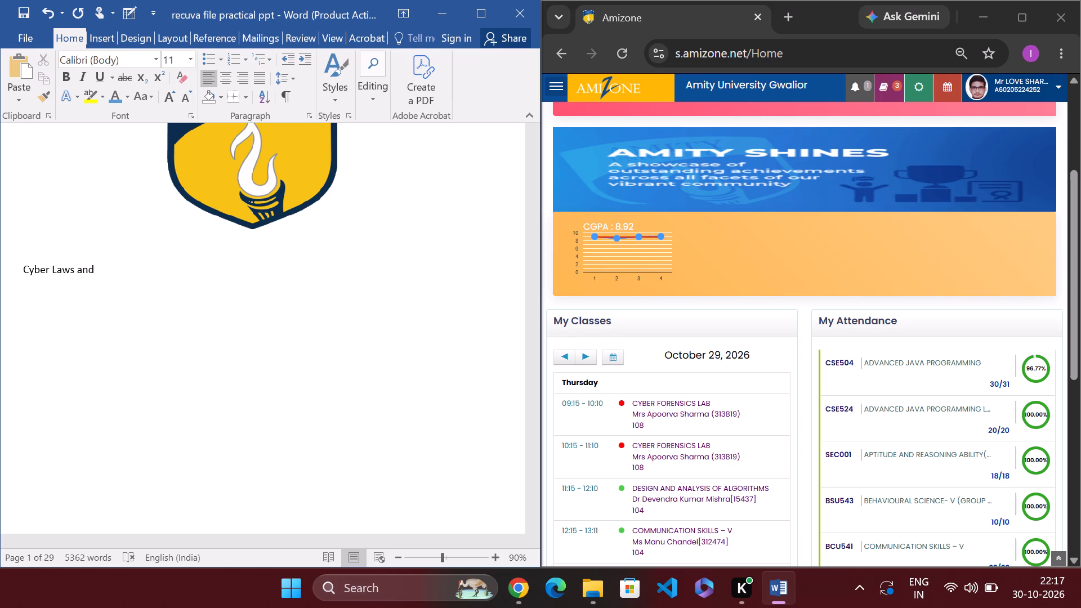
pyautogui.write('Forensi')
pyautogui.press('c')
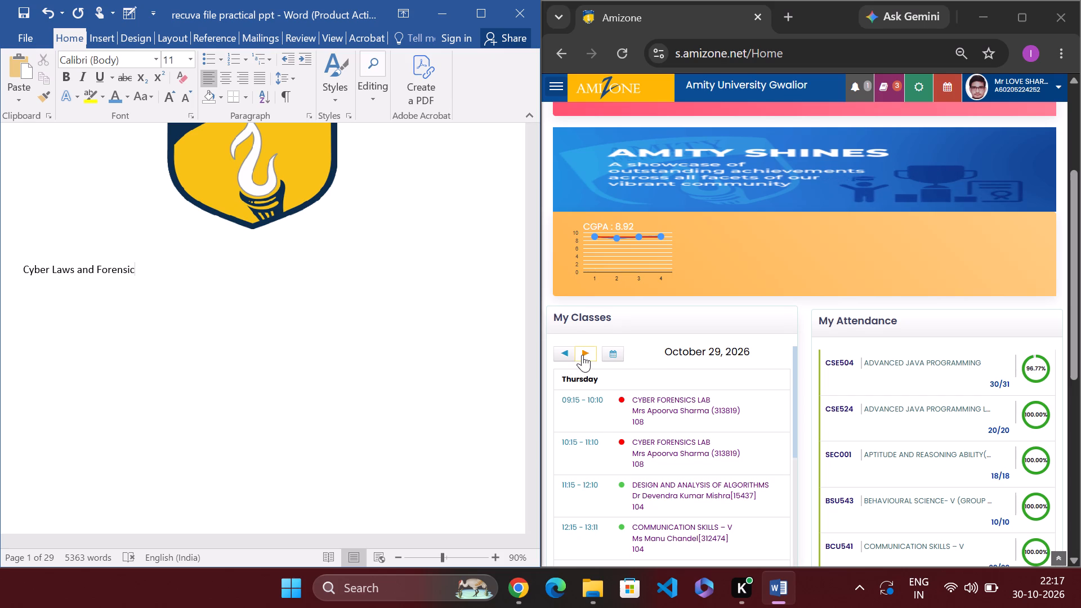
# Check the subject name in the October 27, 2026 classes on Amizone and correct the title to "Cyber Laws and Cyber Forensics".
pyautogui.click(568, 354)
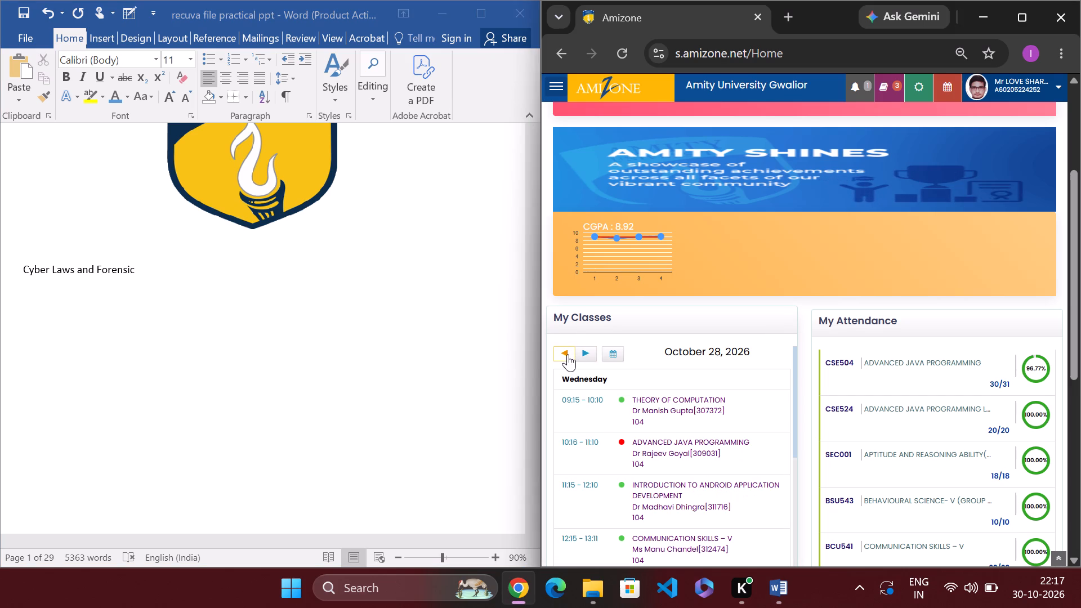
pyautogui.click(568, 354)
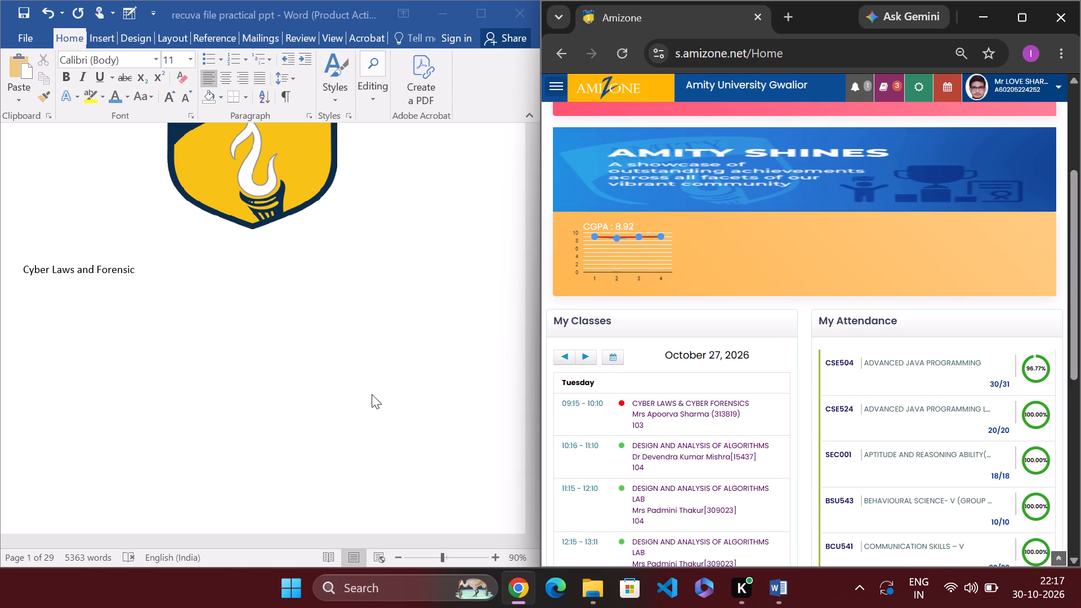
pyautogui.click(95, 262)
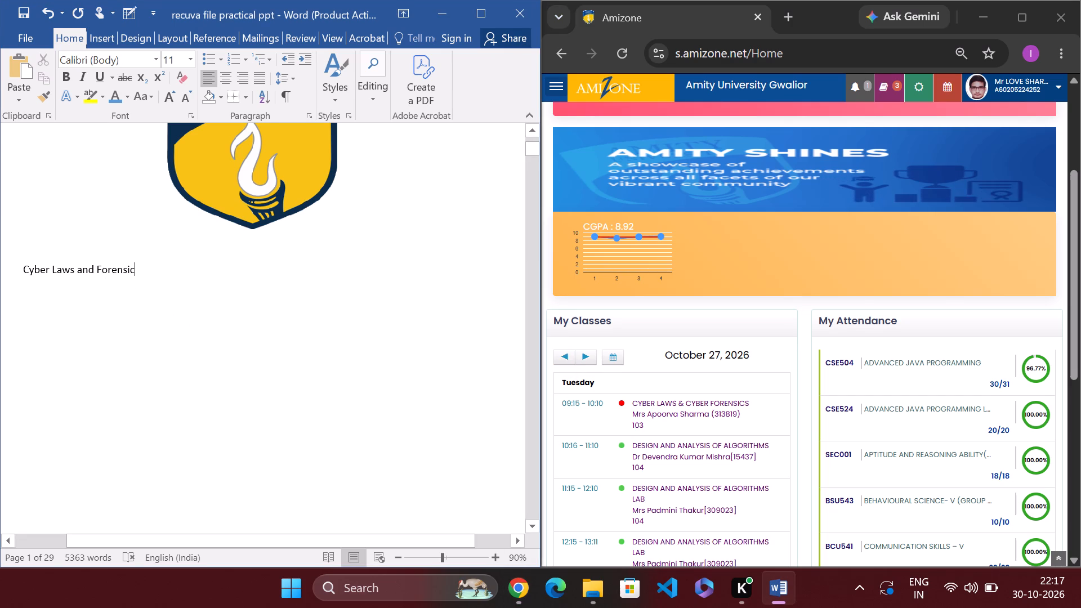
pyautogui.click(96, 268)
pyautogui.write('Cy')
pyautogui.press('b')
pyautogui.write('er')
pyautogui.press('space')
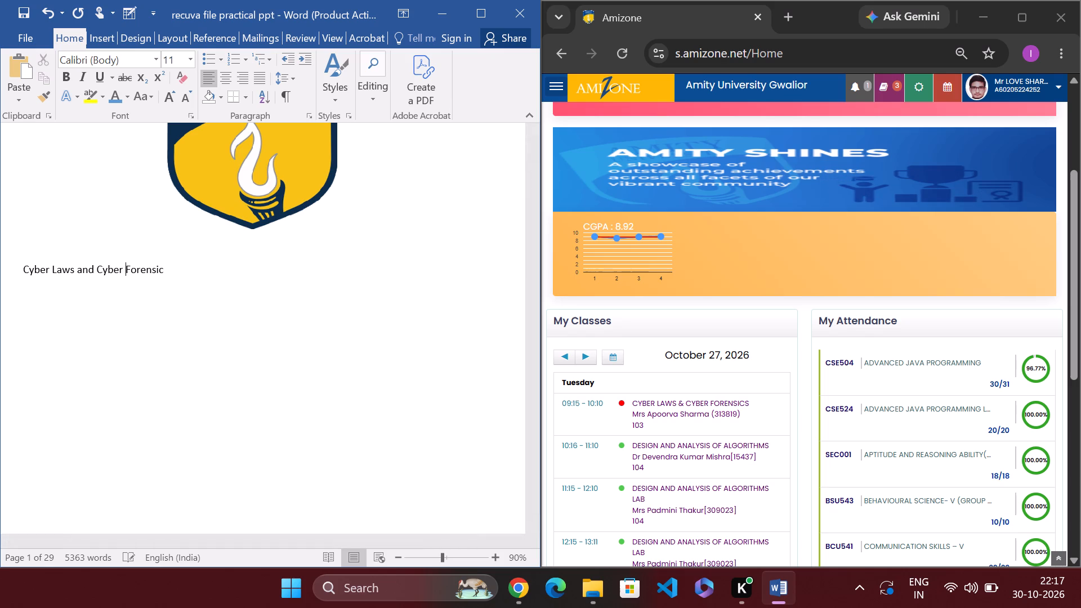
pyautogui.click(171, 268)
pyautogui.press('s')
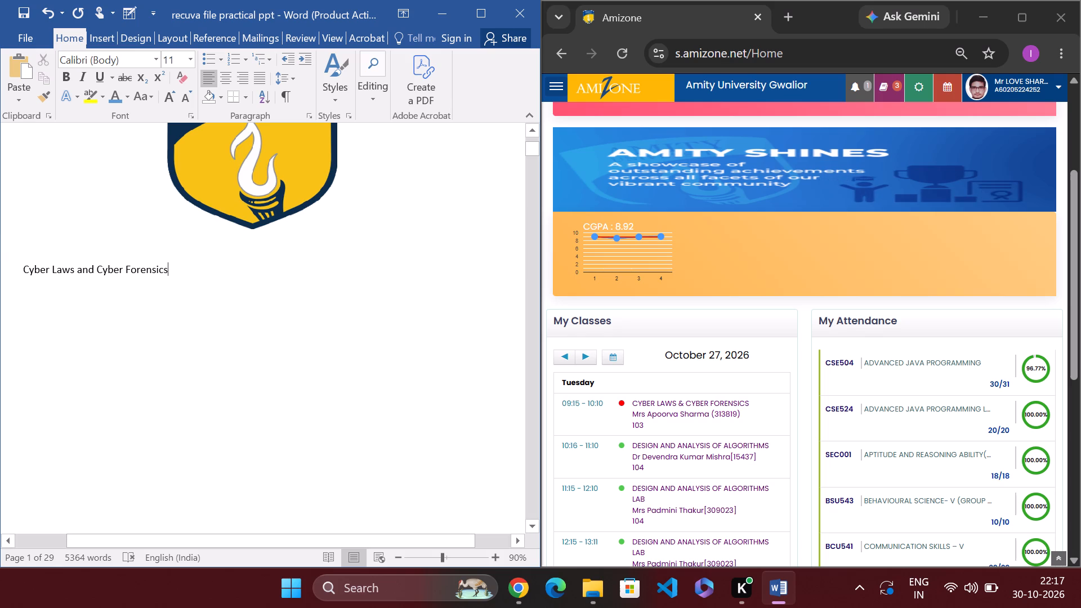
# Look up the course code in My Courses on Amizone and append "[CSC501]" to the course title in Word.
pyautogui.press('space')
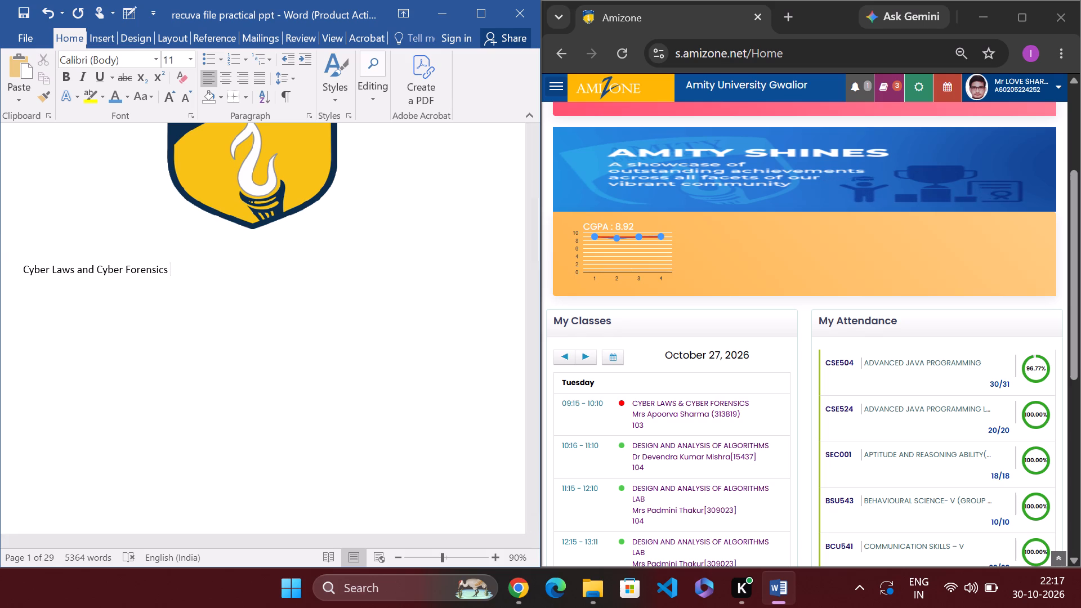
pyautogui.hotkey('shift', '{')
pyautogui.press('BackSpace')
pyautogui.press('[')
pyautogui.click(555, 79)
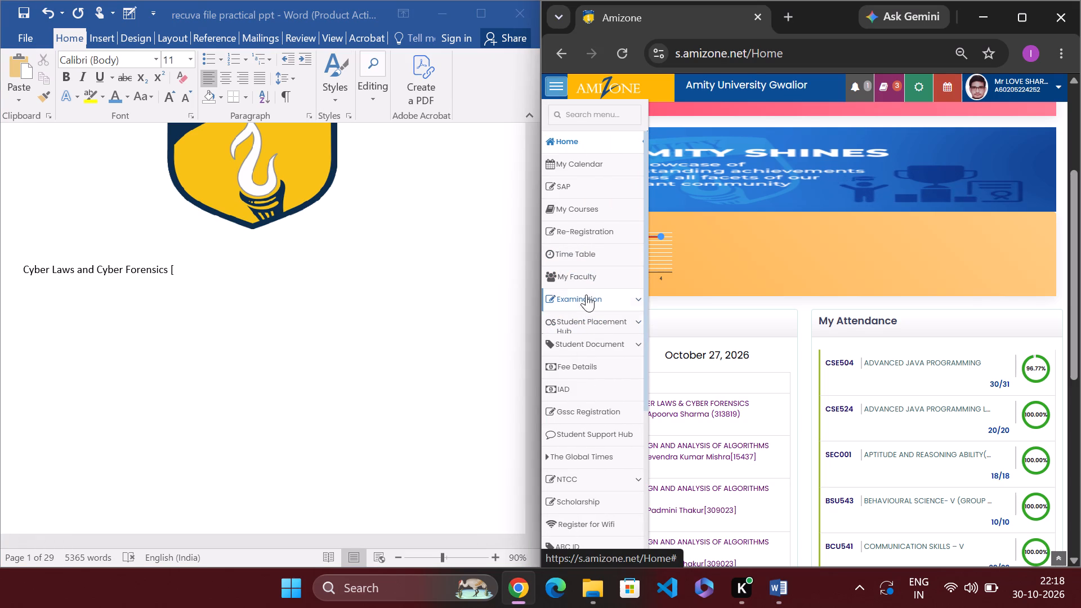
pyautogui.click(590, 205)
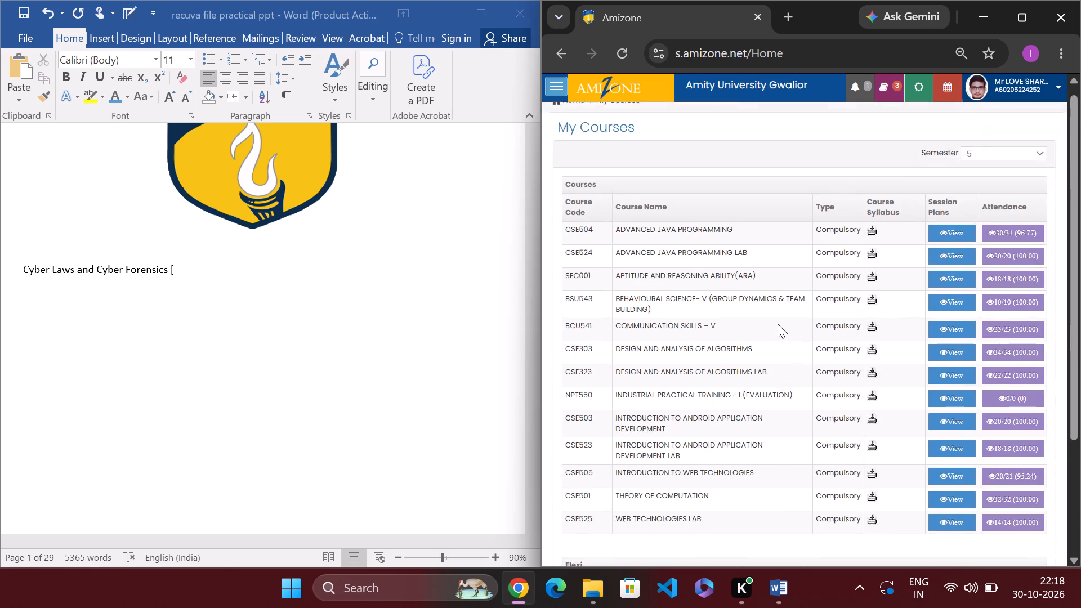
pyautogui.scroll(-3, 778, 324)
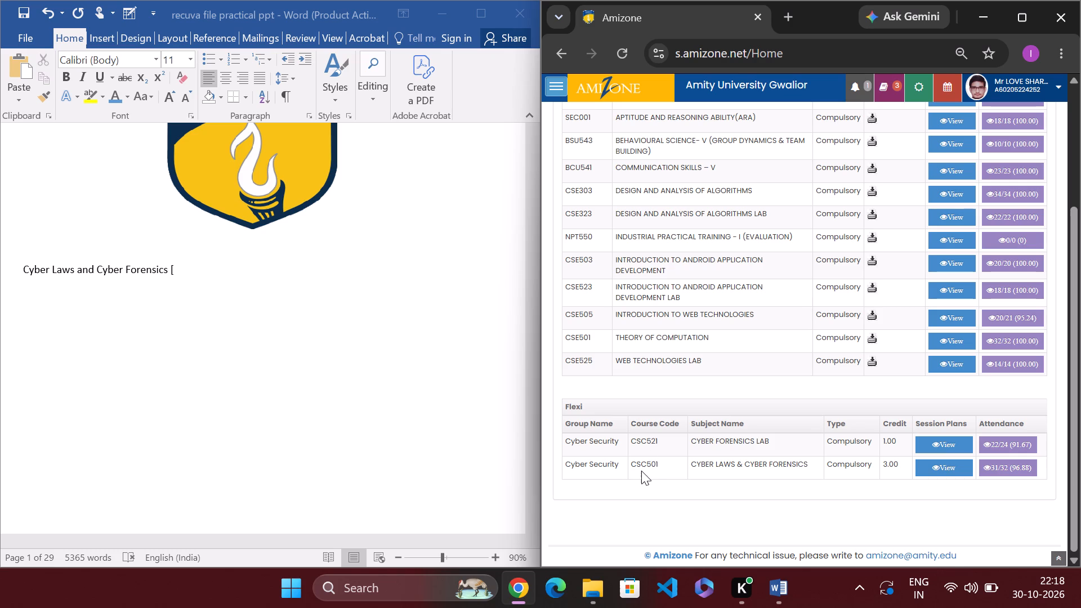
pyautogui.write('CSC')
pyautogui.press('5')
pyautogui.write('01')
pyautogui.click(211, 269)
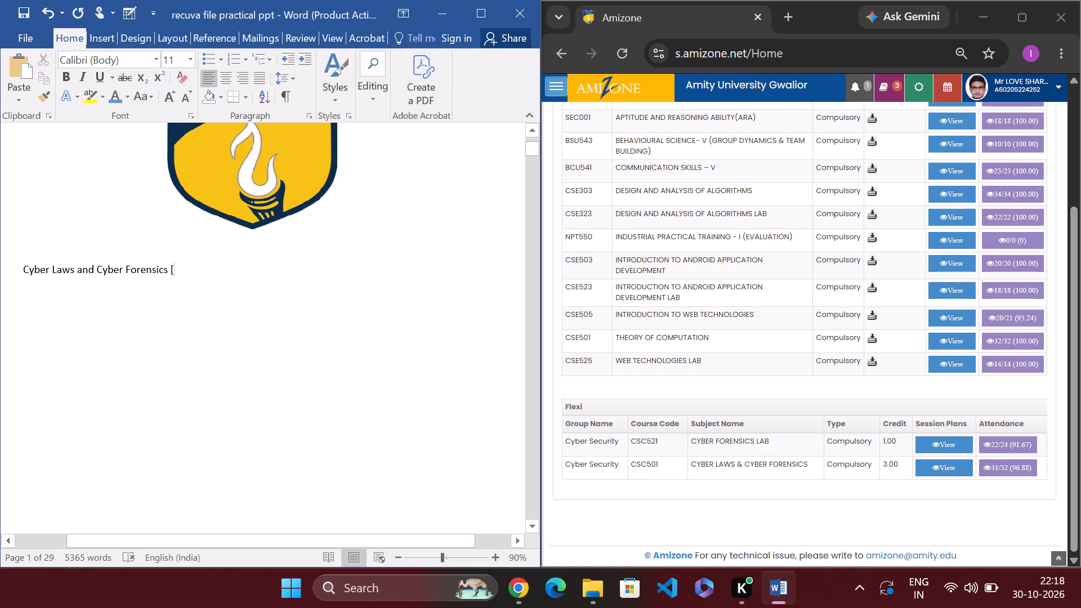
pyautogui.write('CSC')
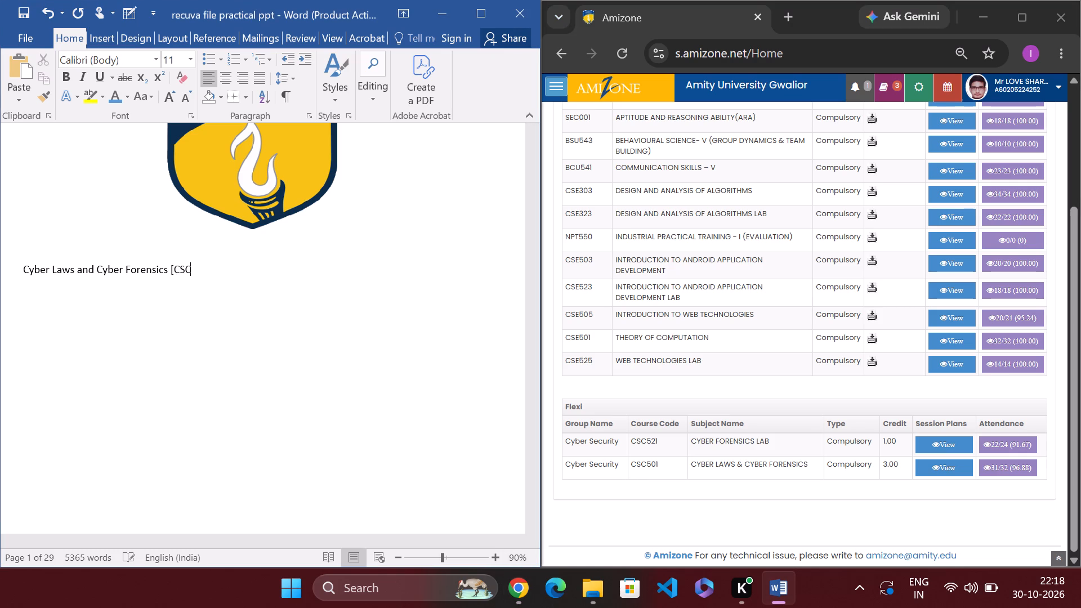
pyautogui.write('501')
pyautogui.press(']')
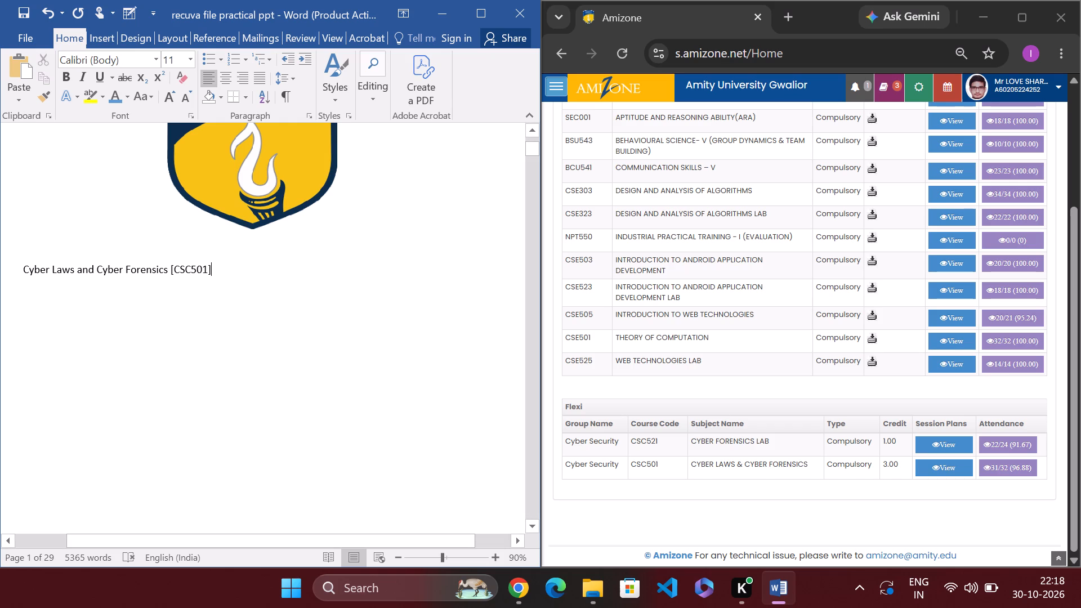
# Centre the course title line and format it in Times New Roman at size 16.
pyautogui.moveTo(26, 267); pyautogui.dragTo(221, 266)
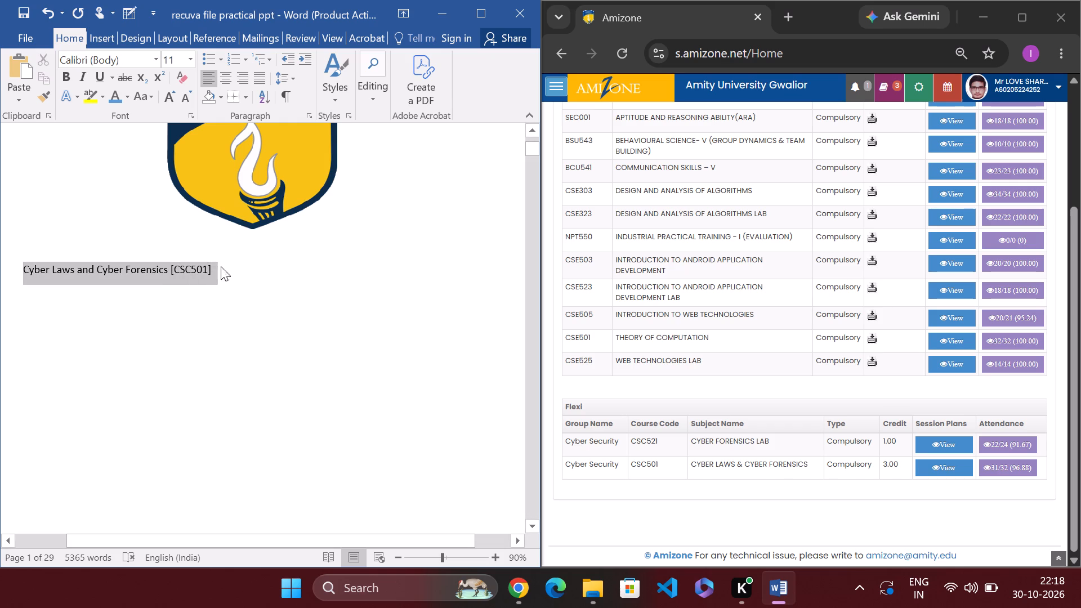
pyautogui.click(227, 78)
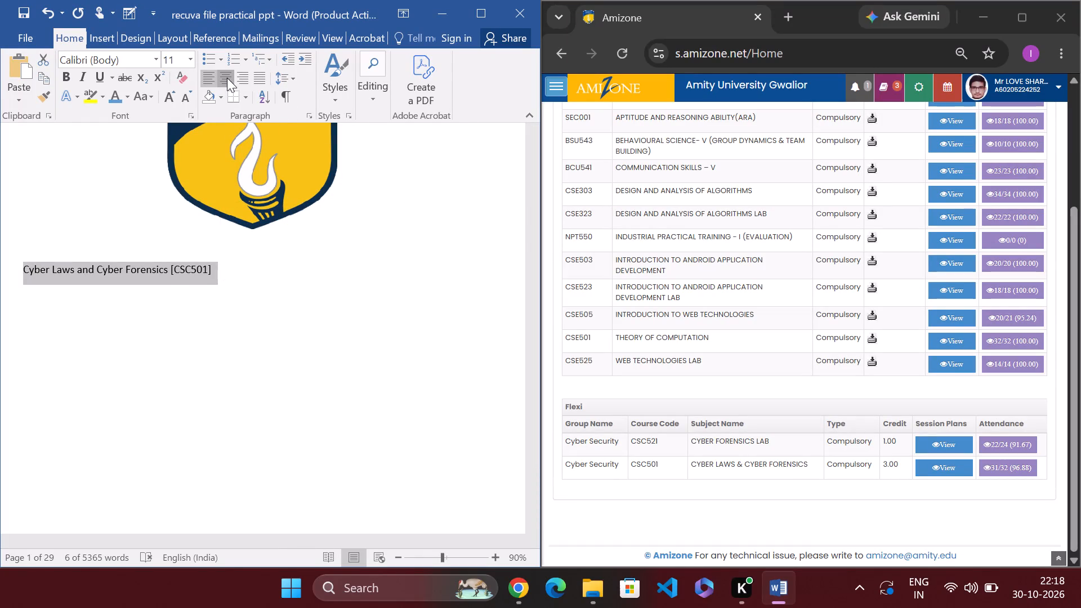
pyautogui.click(124, 59)
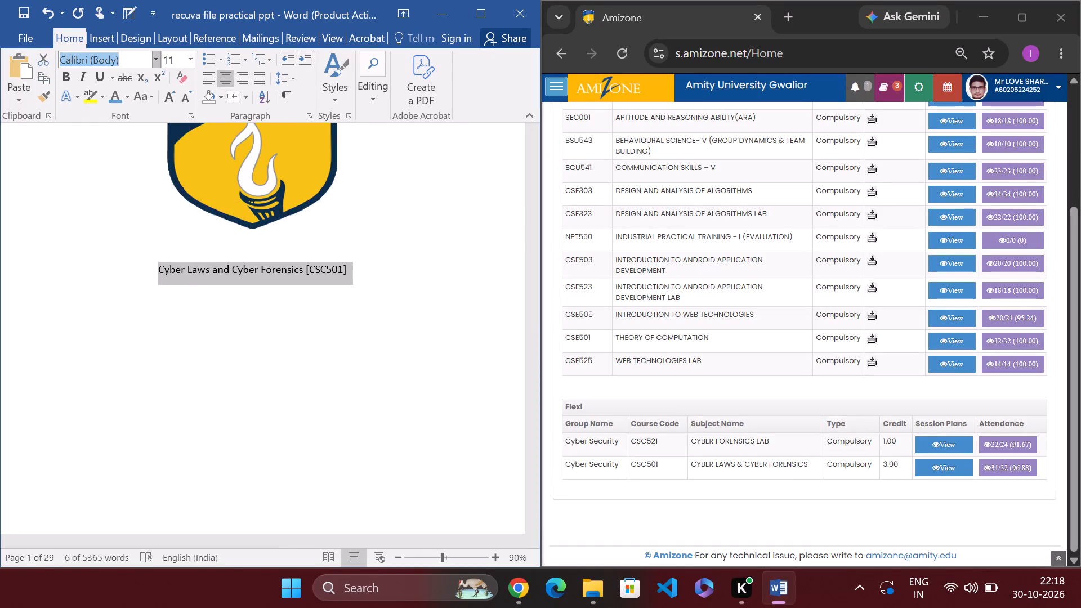
pyautogui.press('BackSpace')
pyautogui.write('ti')
pyautogui.press('Return')
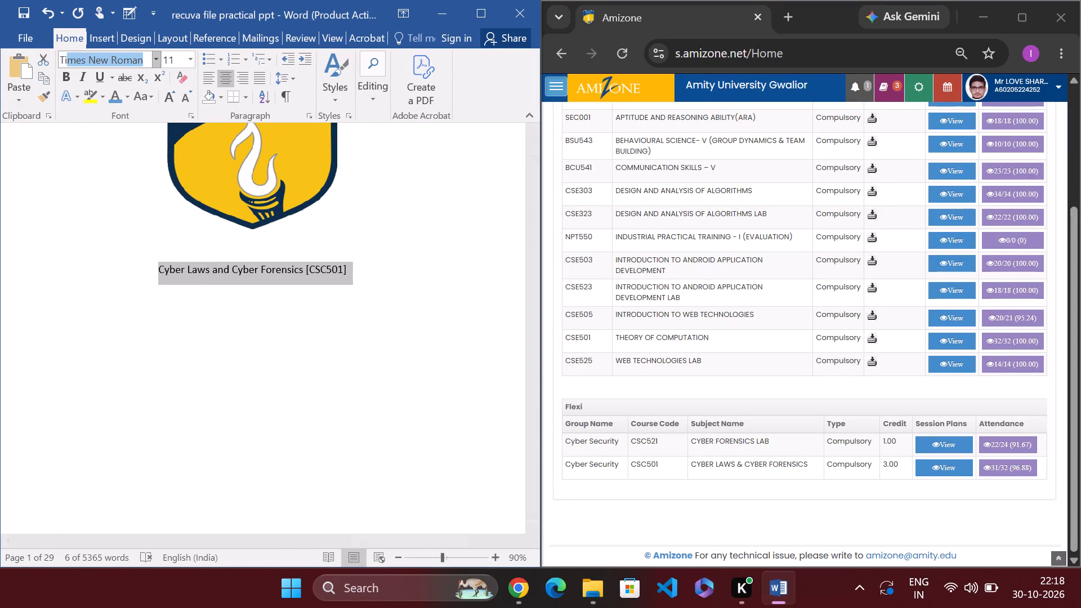
pyautogui.click(189, 62)
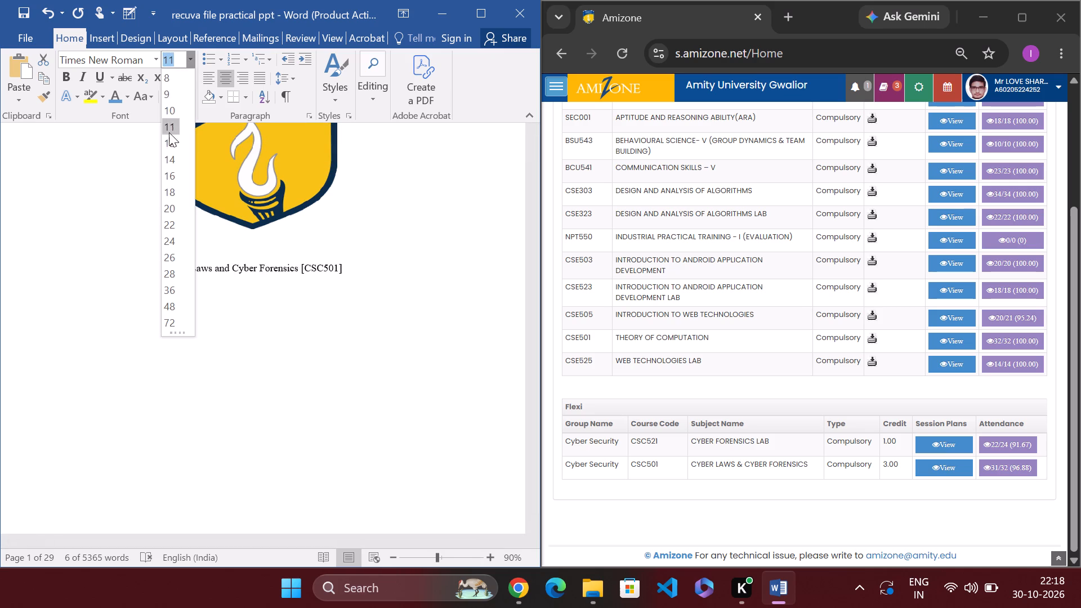
pyautogui.click(172, 178)
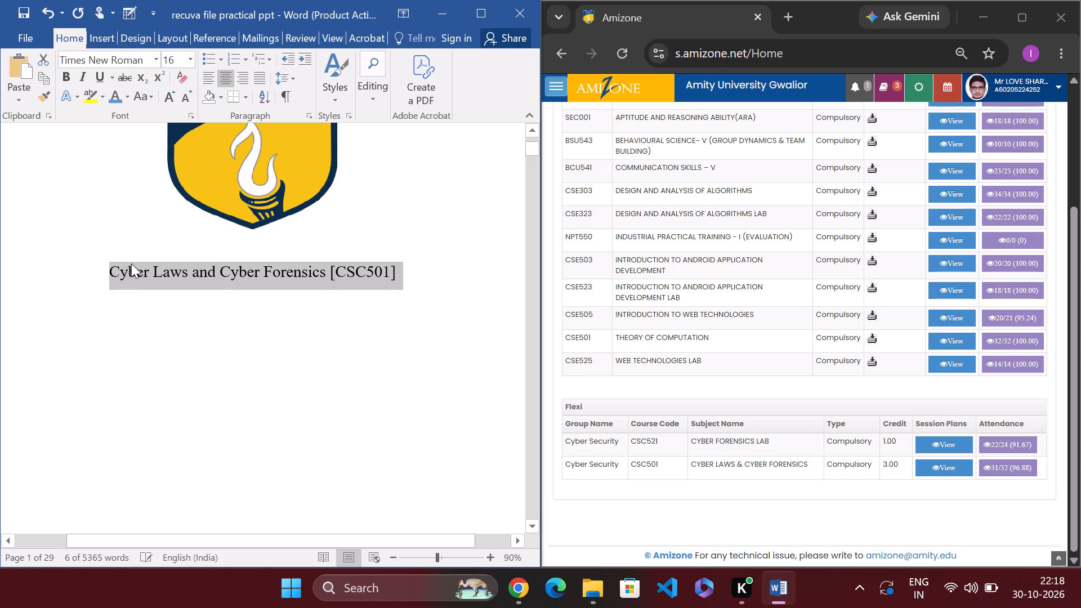
pyautogui.click(95, 282)
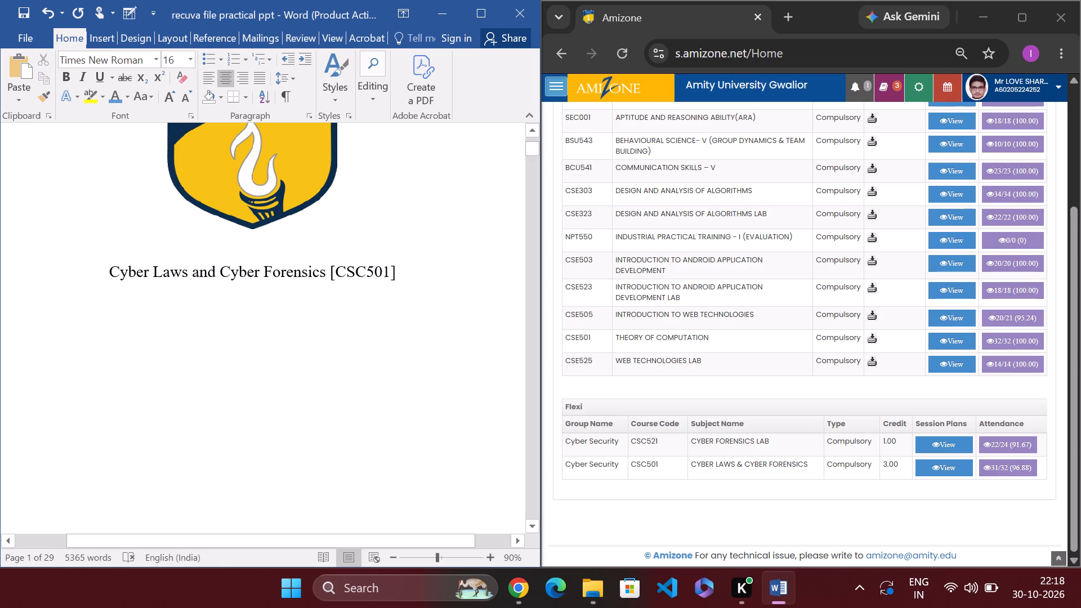
# Make the course title line "Cyber Laws and Cyber Forensics [CSC501]" bold.
pyautogui.moveTo(111, 269); pyautogui.dragTo(365, 276)
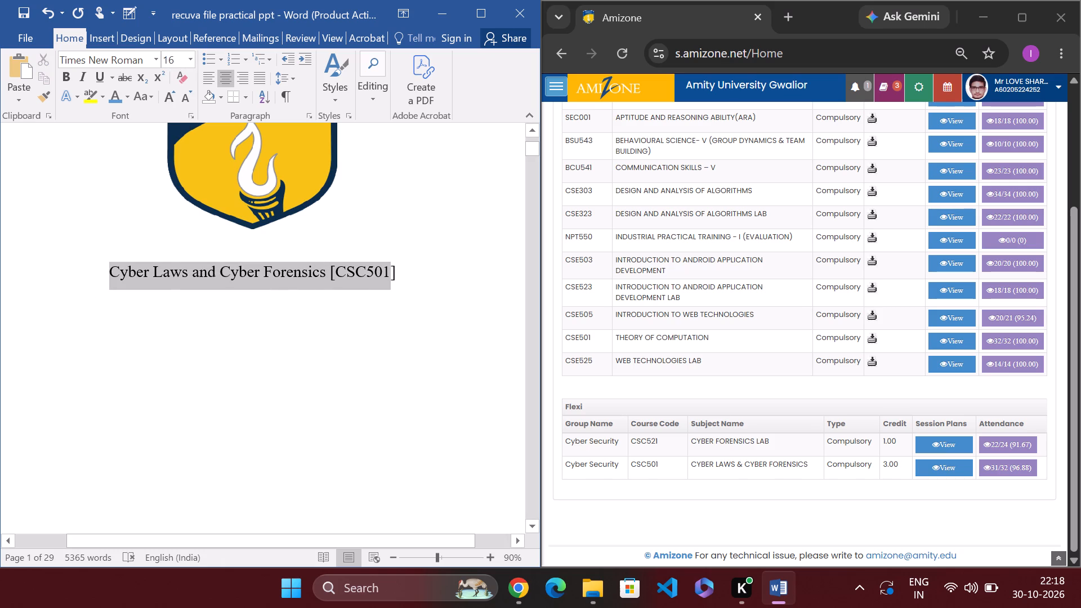
pyautogui.moveTo(365, 276); pyautogui.dragTo(399, 274)
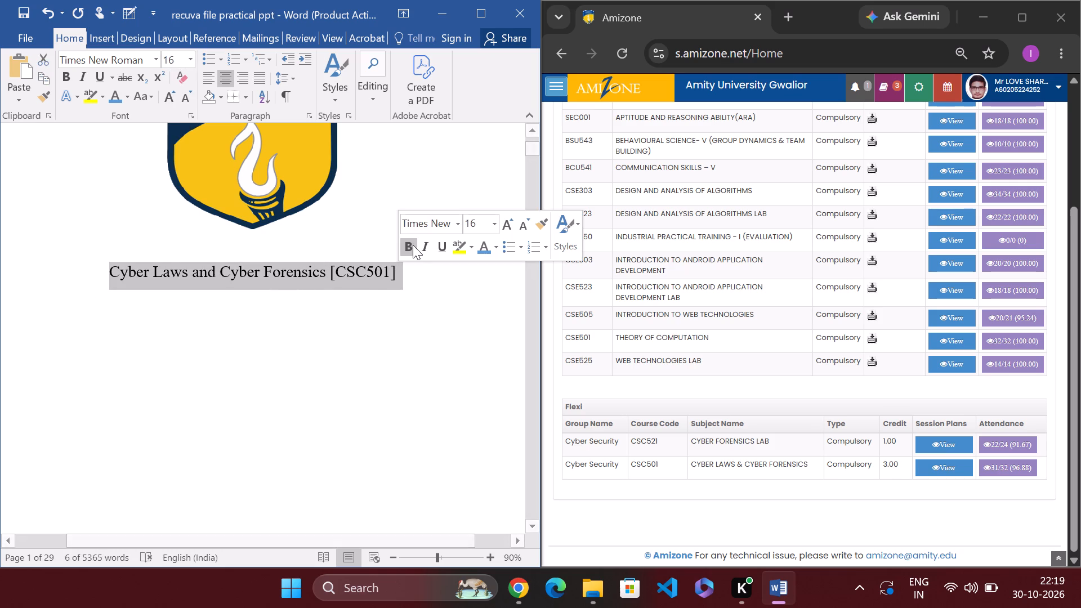
pyautogui.click(413, 245)
pyautogui.click(388, 328)
# Make the two heading lines "AMITY UNIVERSITY" and "GWALIOR, MADHYA PRADESH" above the logo bold.
pyautogui.scroll(1, 388, 328)
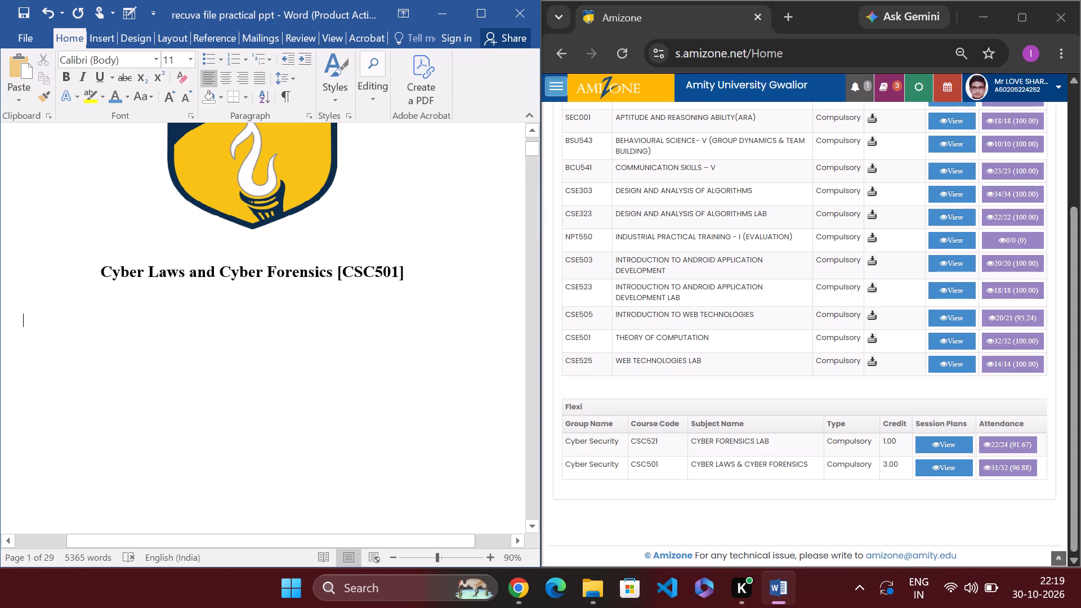
pyautogui.scroll(2, 388, 328)
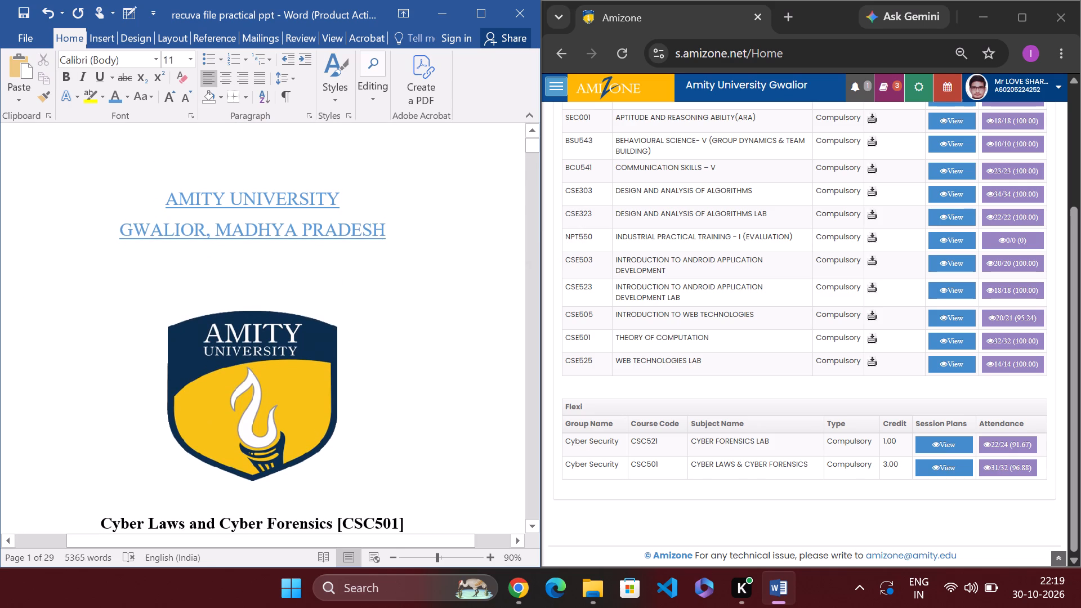
pyautogui.moveTo(170, 198); pyautogui.dragTo(380, 243)
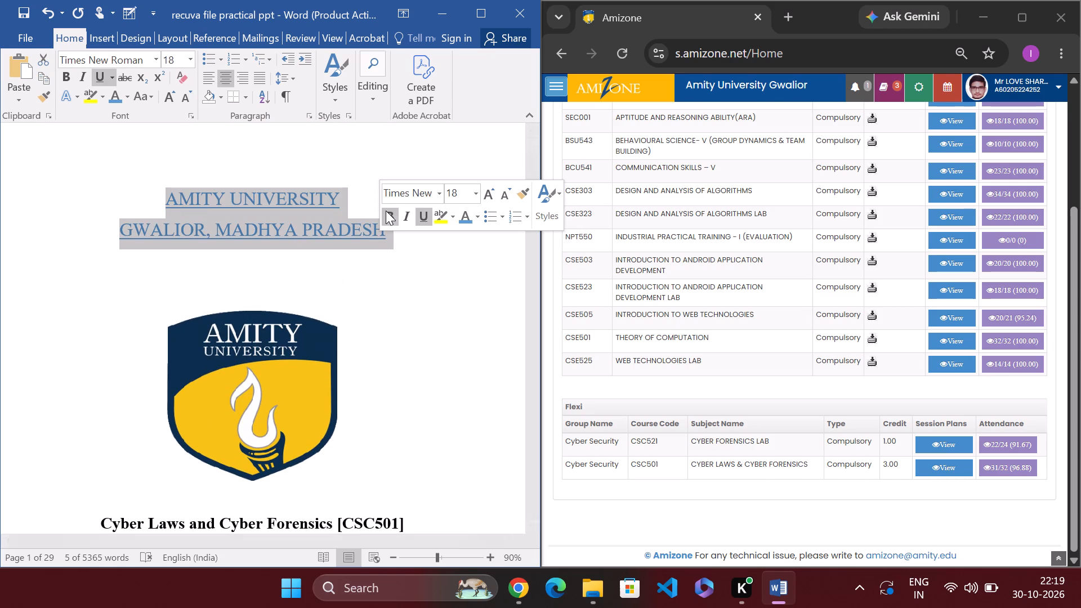
pyautogui.click(386, 211)
pyautogui.click(405, 268)
# Add a new line below the course title on the cover page.
pyautogui.scroll(-1, 405, 268)
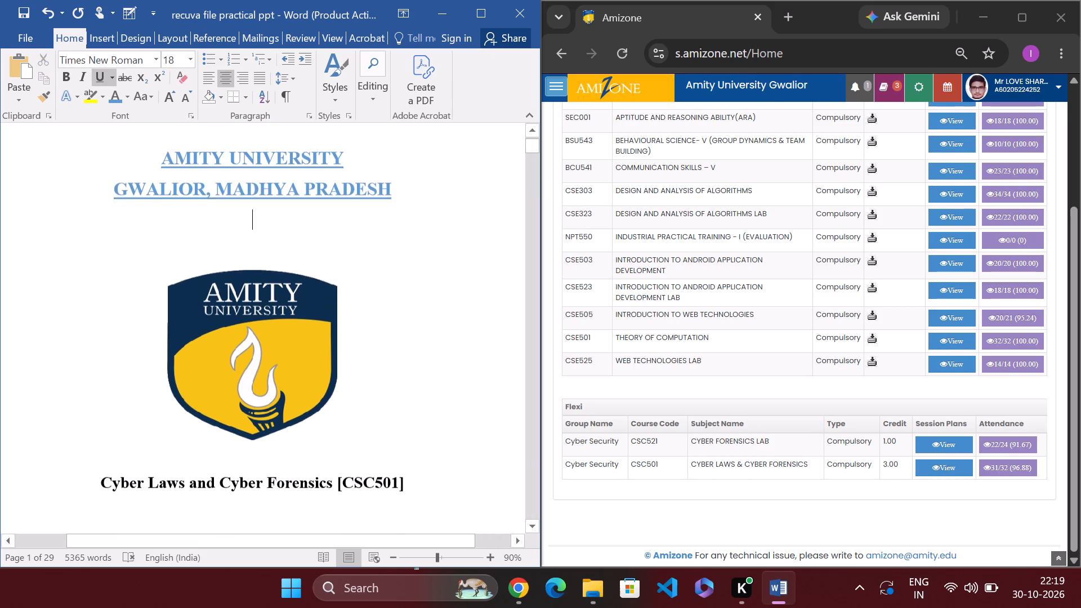
pyautogui.scroll(-4, 405, 268)
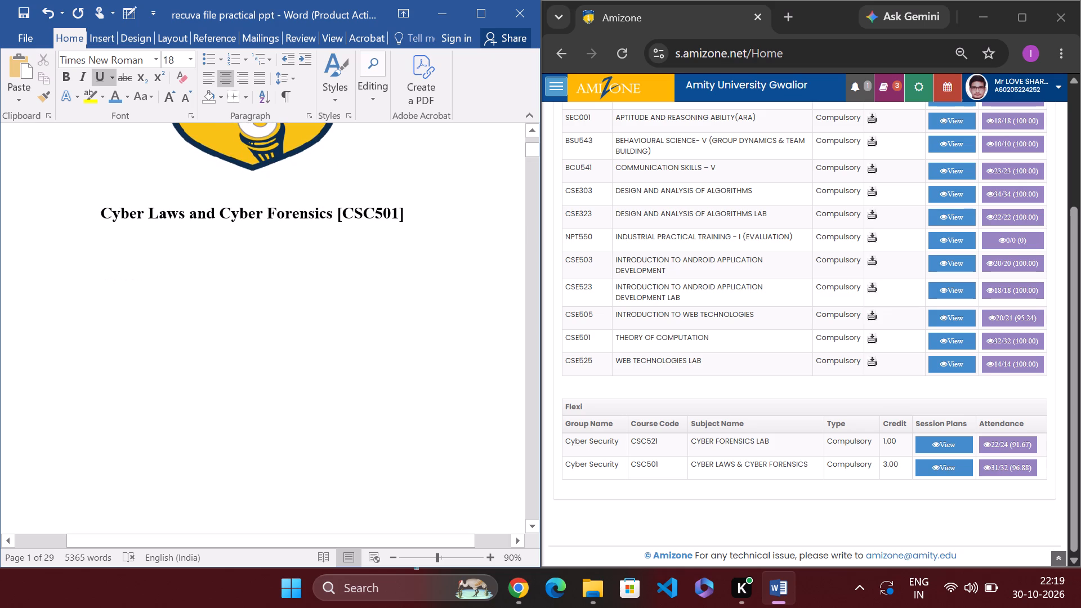
pyautogui.click(413, 215)
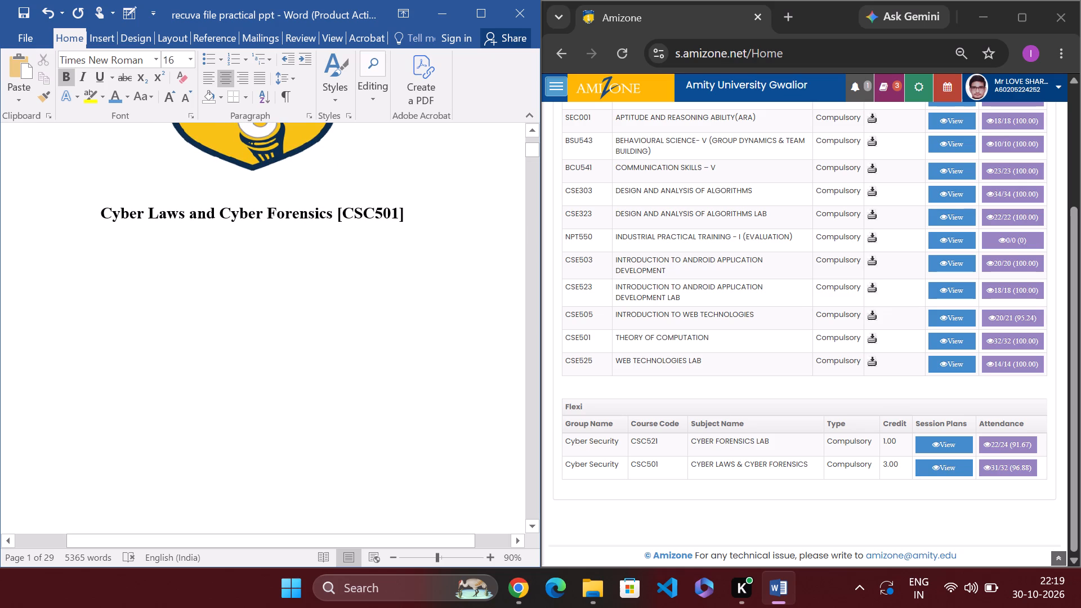
pyautogui.press('Return')
# Replace the course title line below the logo with "Presentation Report".
pyautogui.moveTo(102, 212); pyautogui.dragTo(155, 207)
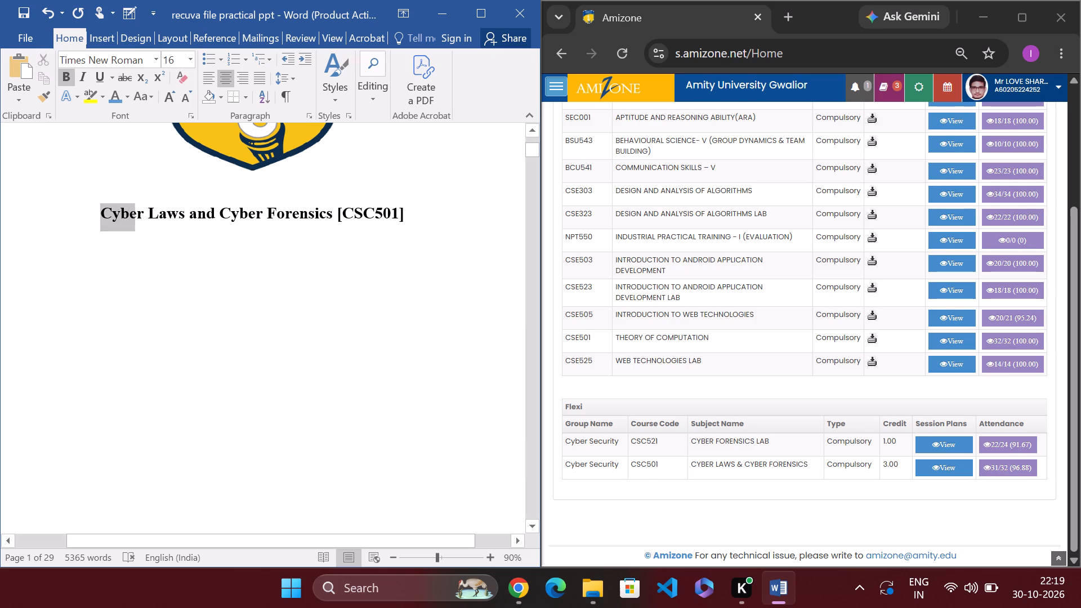
pyautogui.moveTo(155, 207); pyautogui.dragTo(406, 213)
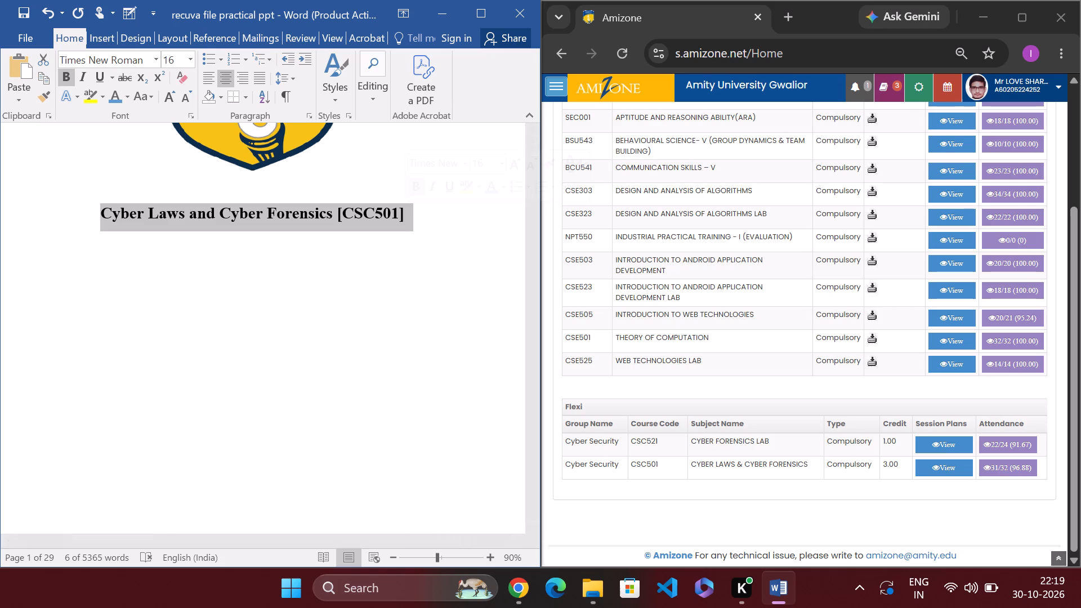
pyautogui.click(392, 253)
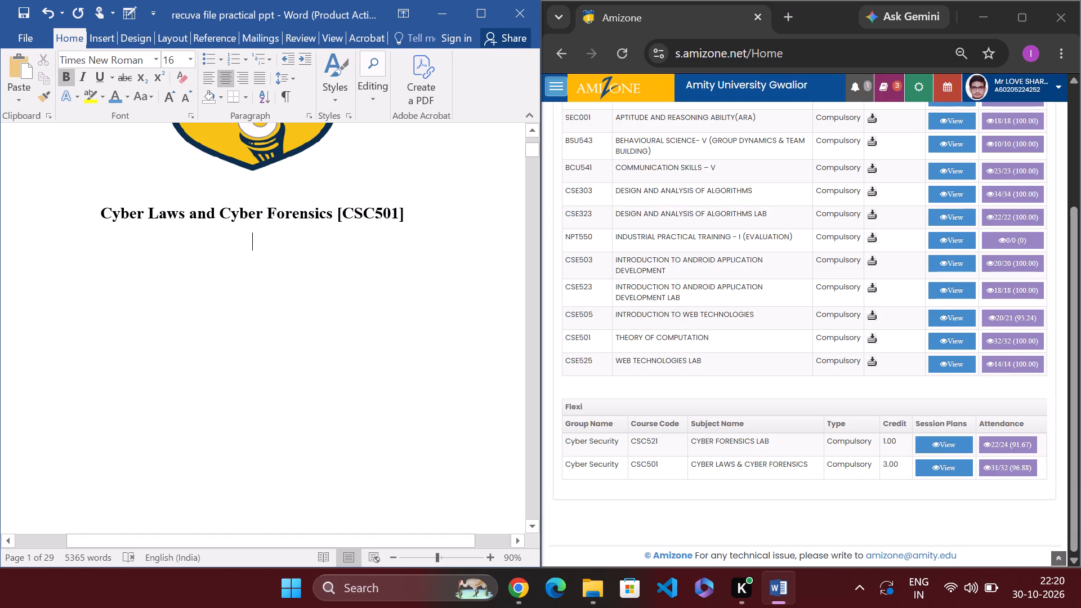
pyautogui.moveTo(103, 214); pyautogui.dragTo(339, 212)
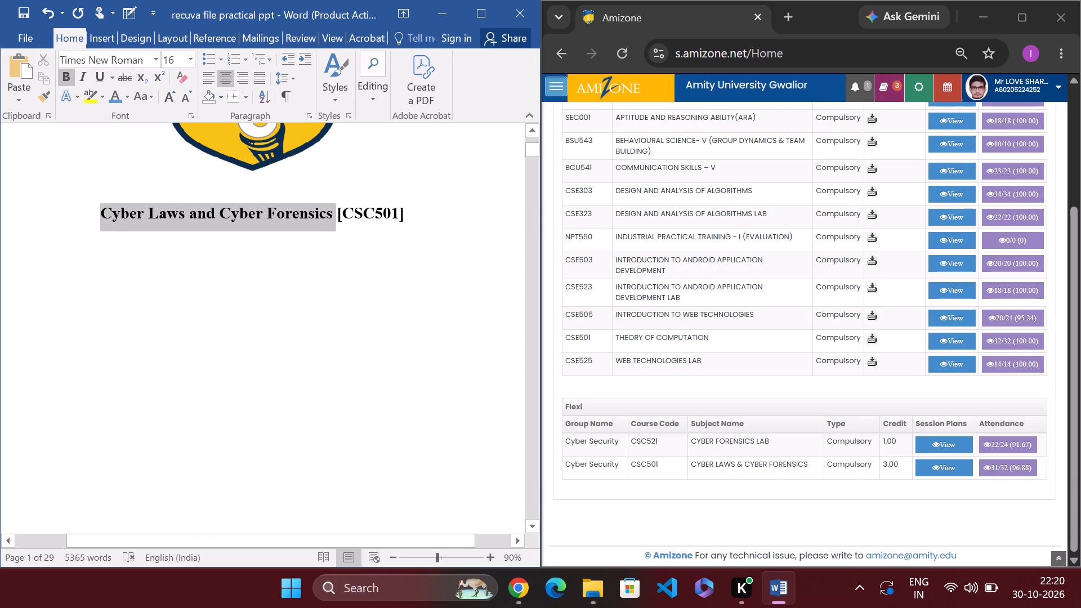
pyautogui.moveTo(339, 212); pyautogui.dragTo(408, 219)
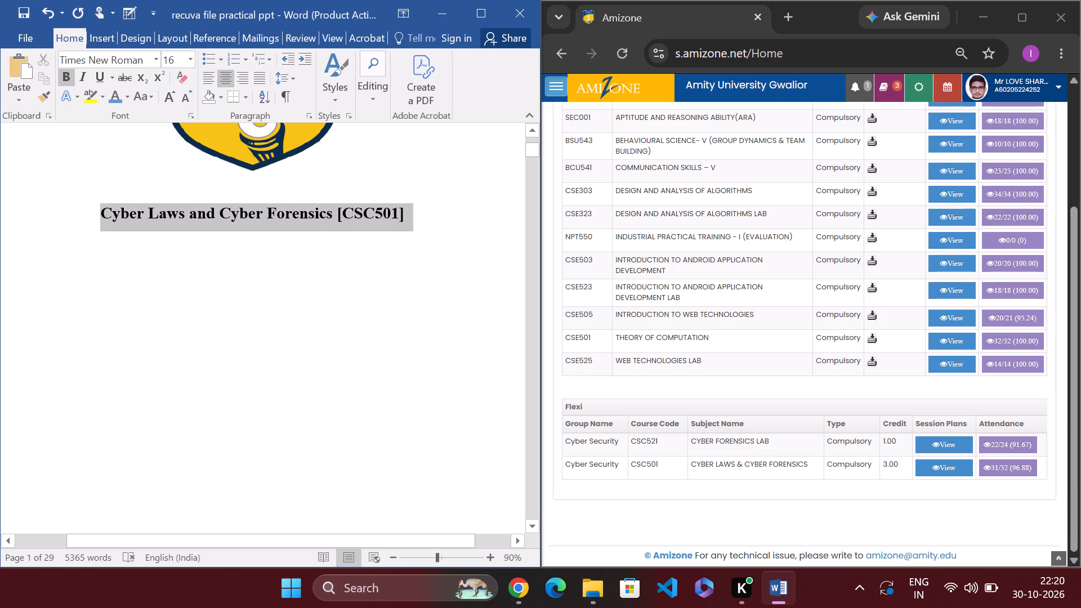
pyautogui.moveTo(408, 219); pyautogui.dragTo(406, 220)
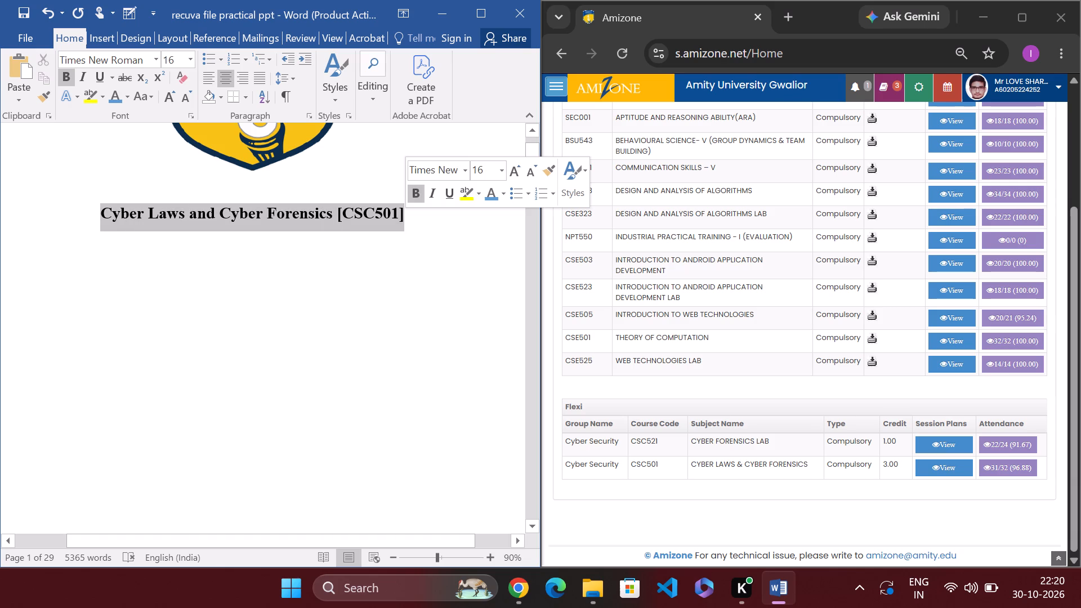
pyautogui.press('space')
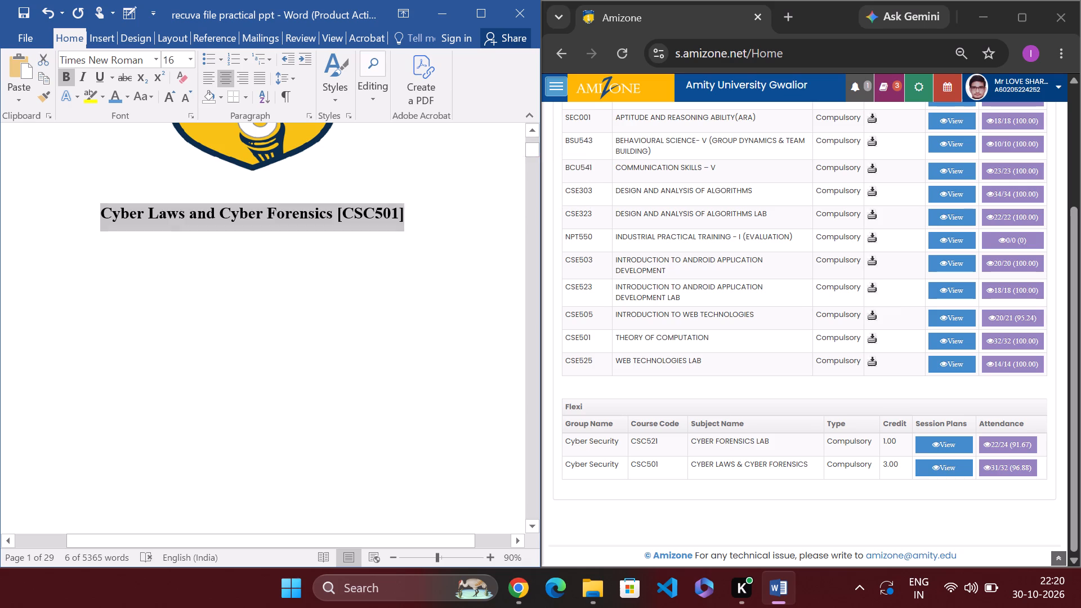
pyautogui.hotkey('shift', 'p')
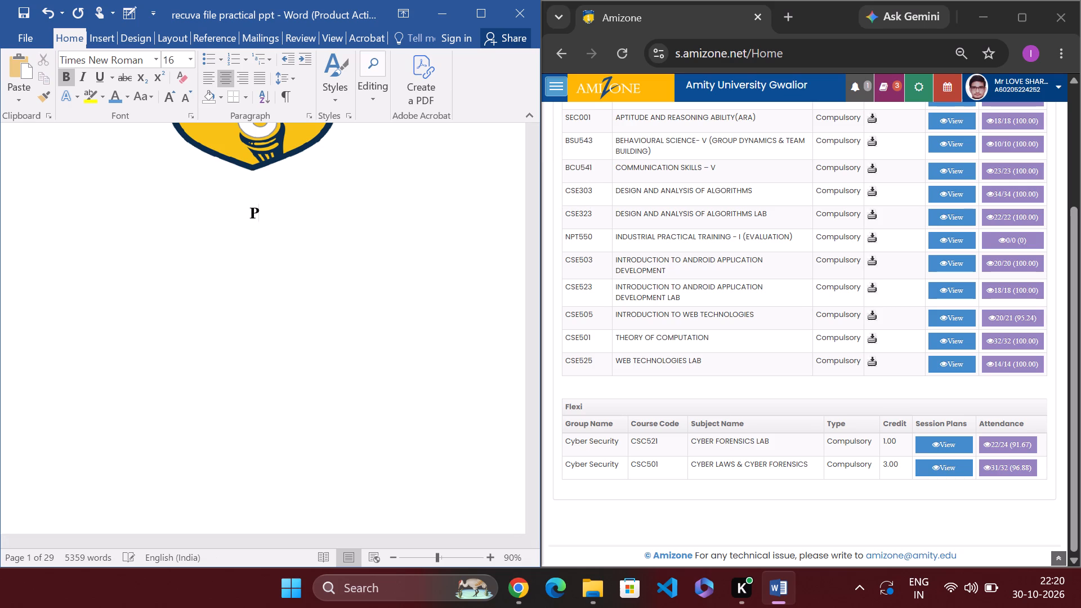
pyautogui.write('resentatio')
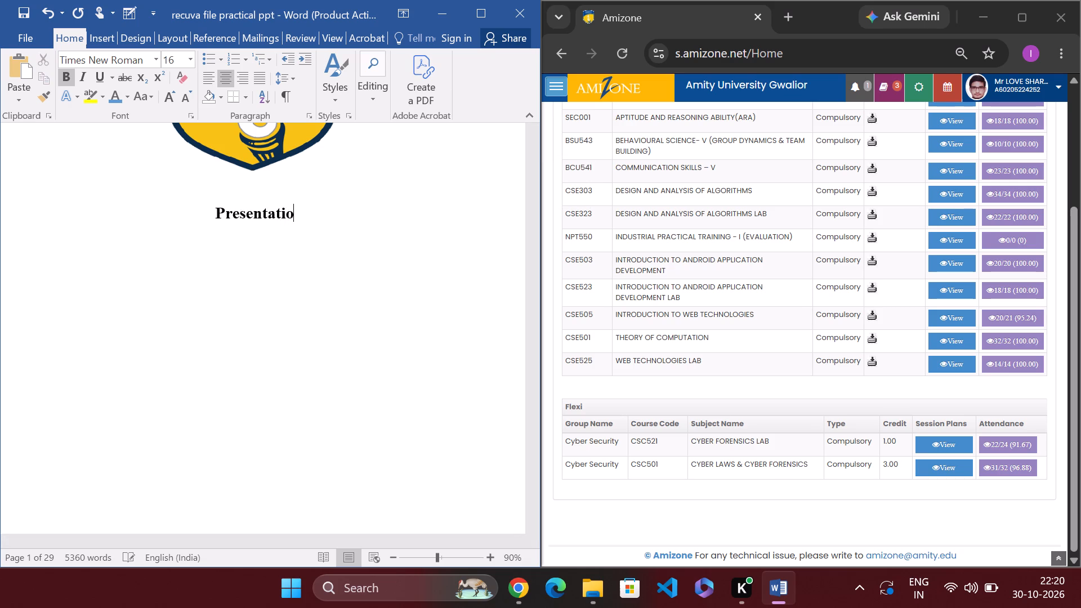
pyautogui.press('m')
pyautogui.press('BackSpace')
pyautogui.write('n')
pyautogui.press('space')
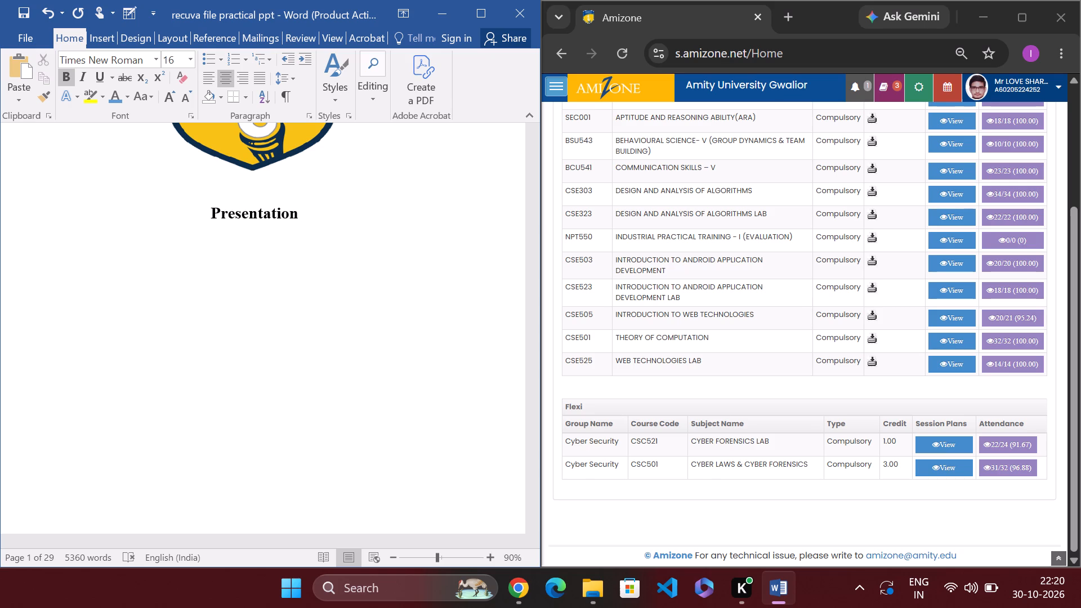
pyautogui.write('Re')
pyautogui.write('port')
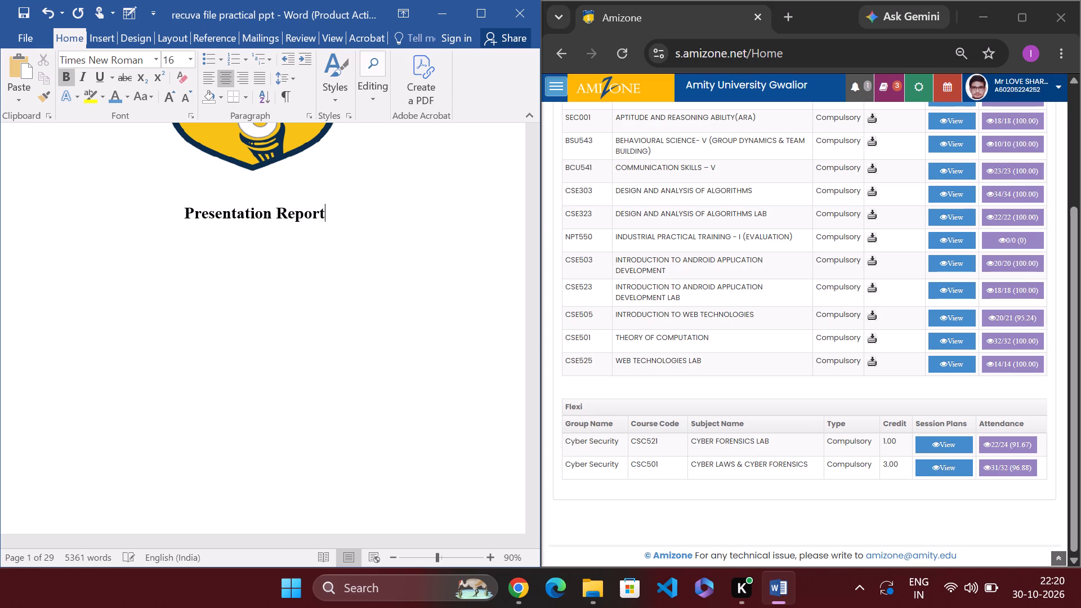
pyautogui.press('space')
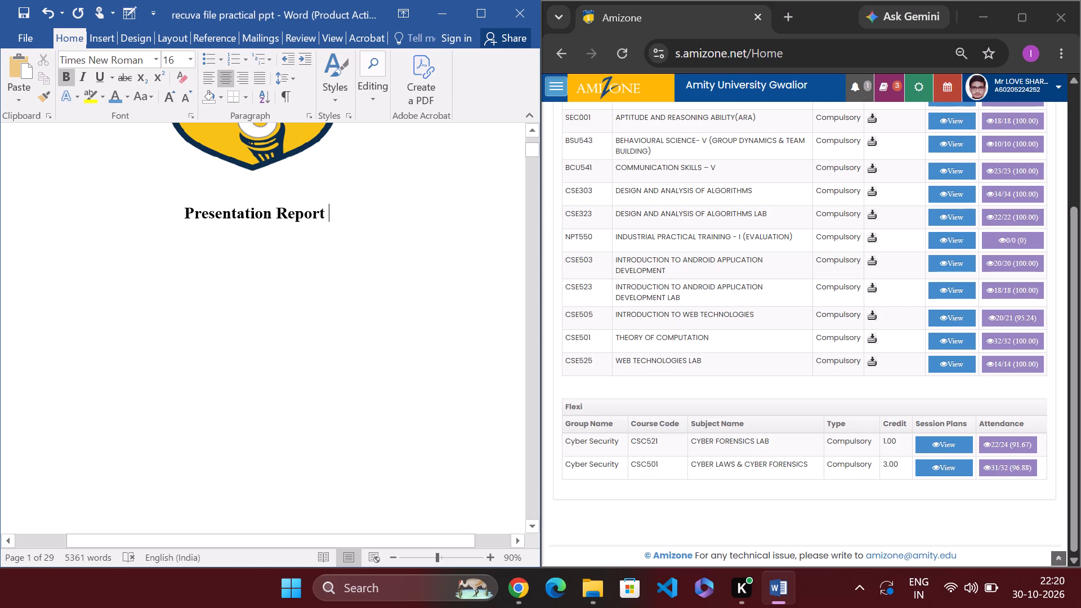
# Underline the "Presentation Report" line.
pyautogui.moveTo(187, 211); pyautogui.dragTo(286, 203)
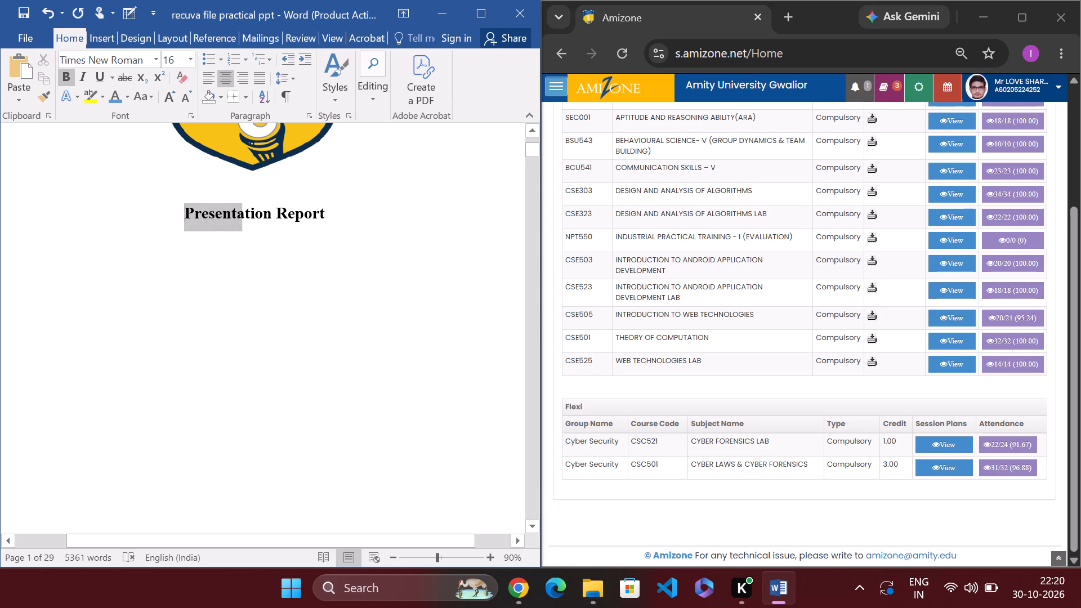
pyautogui.moveTo(286, 203); pyautogui.dragTo(333, 215)
pyautogui.click(378, 190)
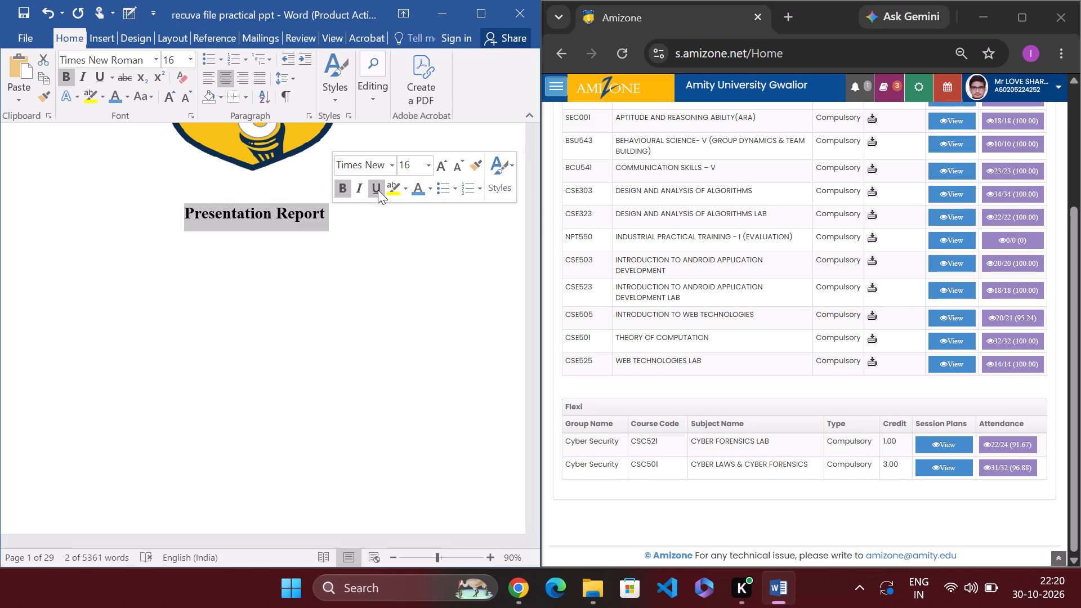
pyautogui.click(356, 214)
# Enter the heading "Submitted To:" four lines below "Presentation Report".
pyautogui.press('Return')
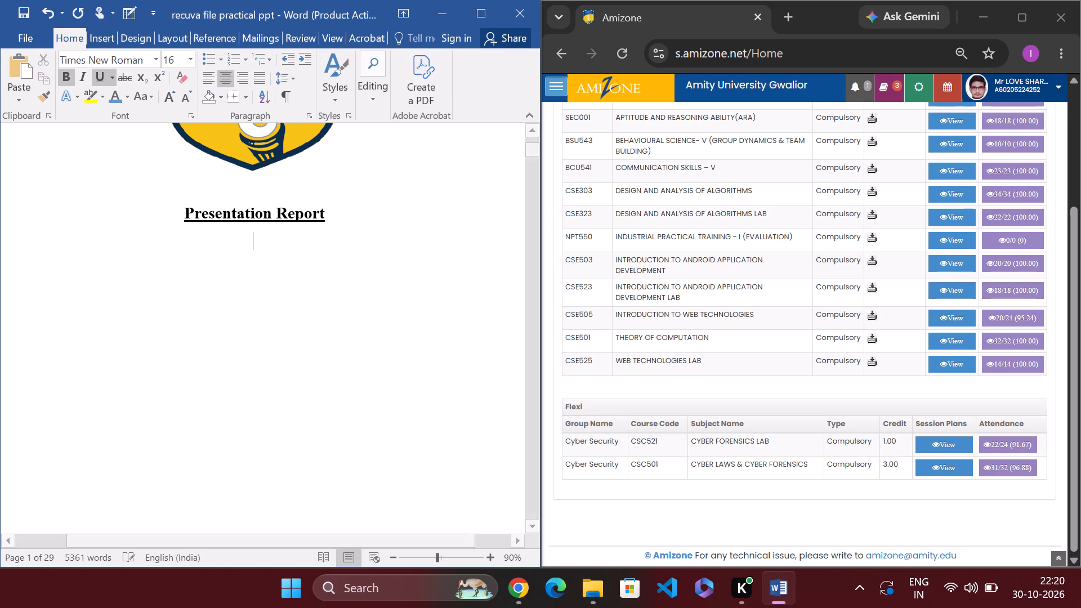
pyautogui.press('Return')
pyautogui.press('Return')
pyautogui.press('Return')
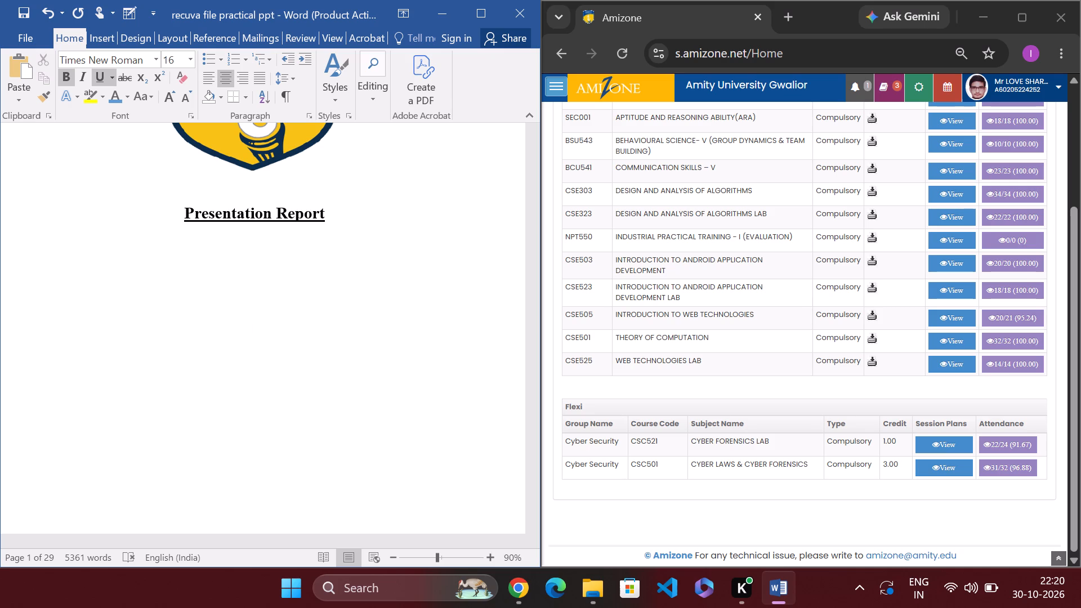
pyautogui.hotkey('shift', 's')
pyautogui.write('ubmitted')
pyautogui.press('space')
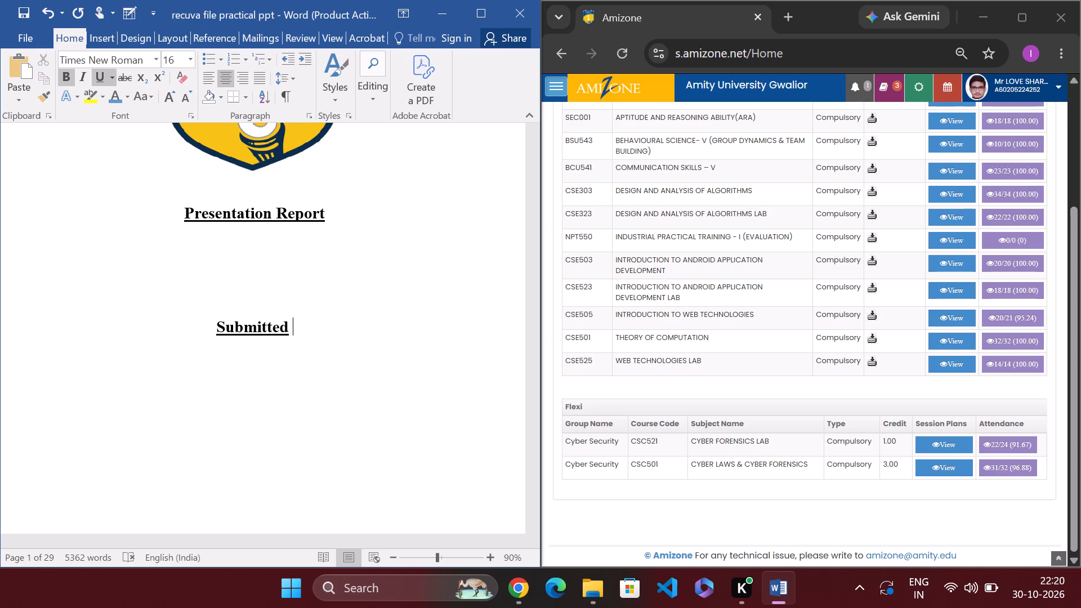
pyautogui.write('To')
pyautogui.hotkey('shift', ':')
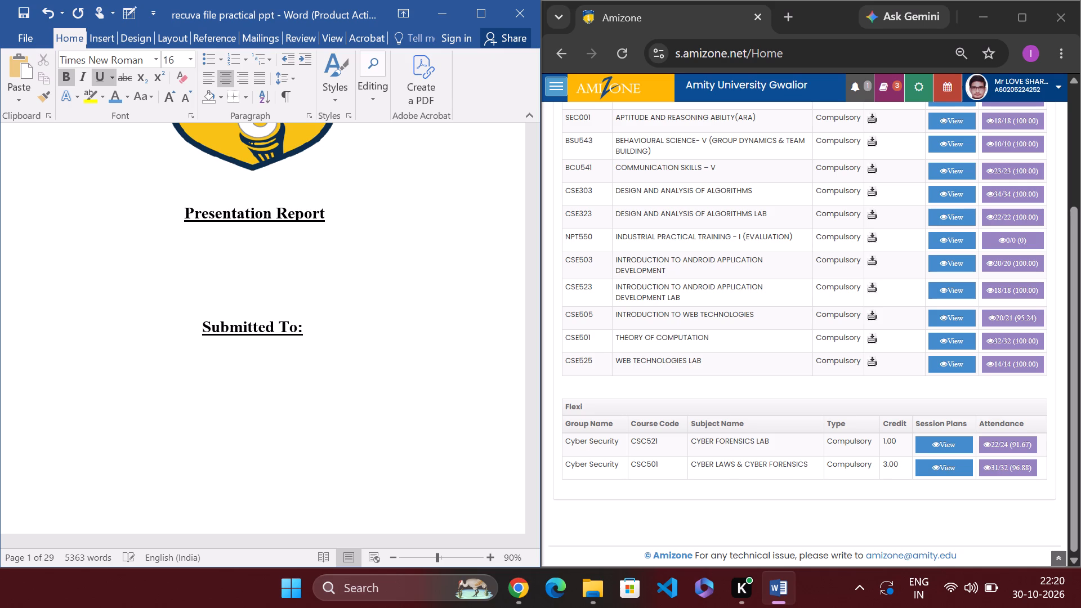
pyautogui.press('space')
pyautogui.press('s')
pyautogui.write('ub')
pyautogui.press('BackSpace')
pyautogui.press('BackSpace')
pyautogui.press('BackSpace')
# Select the "Submitted To:" heading text.
pyautogui.moveTo(200, 328); pyautogui.dragTo(207, 328)
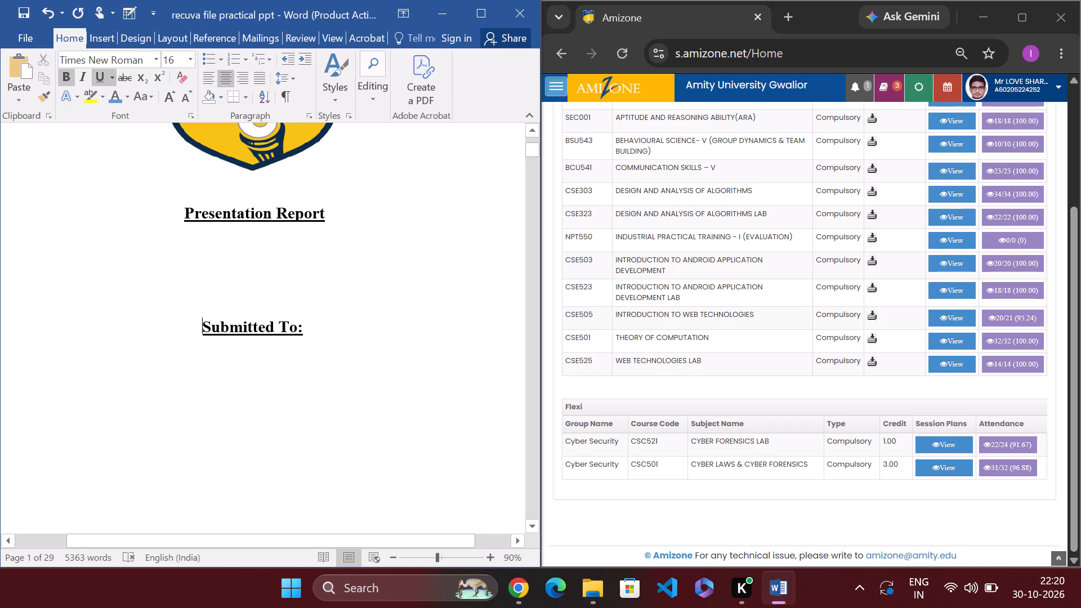
pyautogui.moveTo(207, 328); pyautogui.dragTo(312, 320)
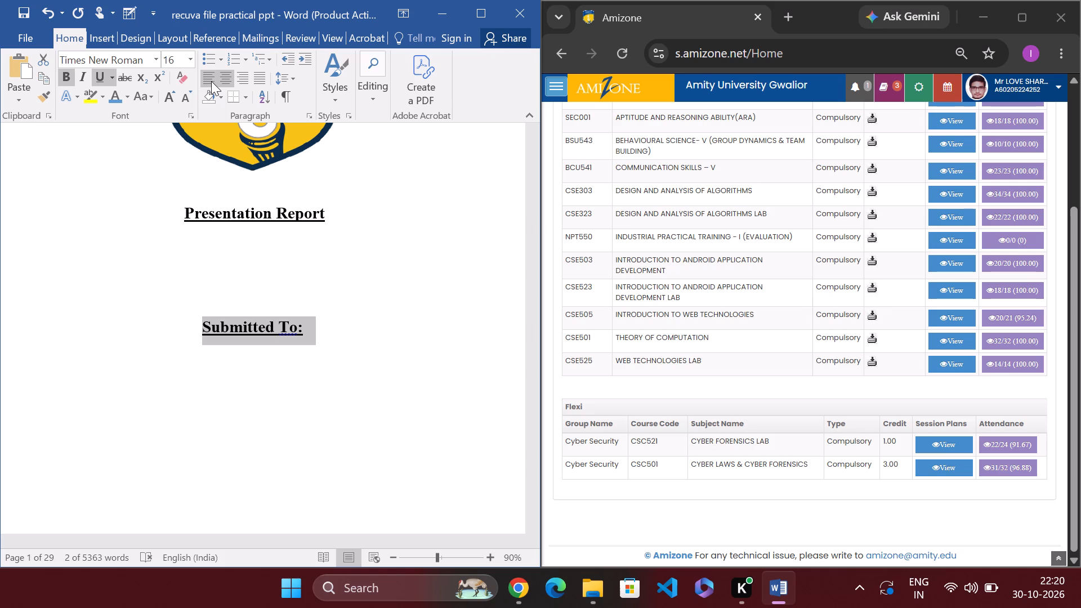
# Left-align the "Submitted To:" heading.
pyautogui.click(211, 81)
# Add the heading "Submitted By:" after "Submitted To:", separated by a wide gap of spaces.
pyautogui.click(218, 316)
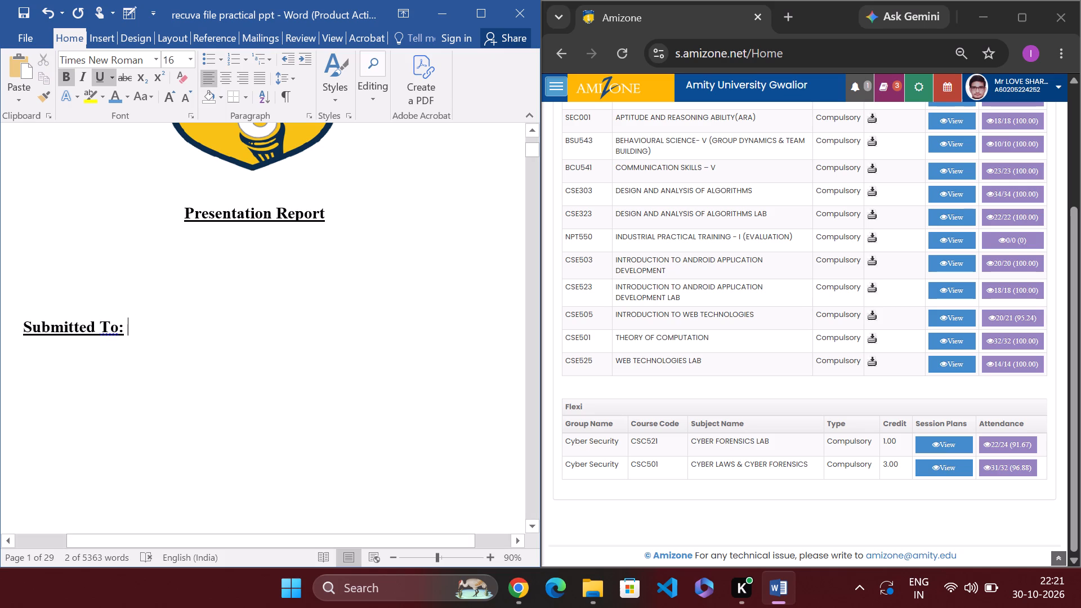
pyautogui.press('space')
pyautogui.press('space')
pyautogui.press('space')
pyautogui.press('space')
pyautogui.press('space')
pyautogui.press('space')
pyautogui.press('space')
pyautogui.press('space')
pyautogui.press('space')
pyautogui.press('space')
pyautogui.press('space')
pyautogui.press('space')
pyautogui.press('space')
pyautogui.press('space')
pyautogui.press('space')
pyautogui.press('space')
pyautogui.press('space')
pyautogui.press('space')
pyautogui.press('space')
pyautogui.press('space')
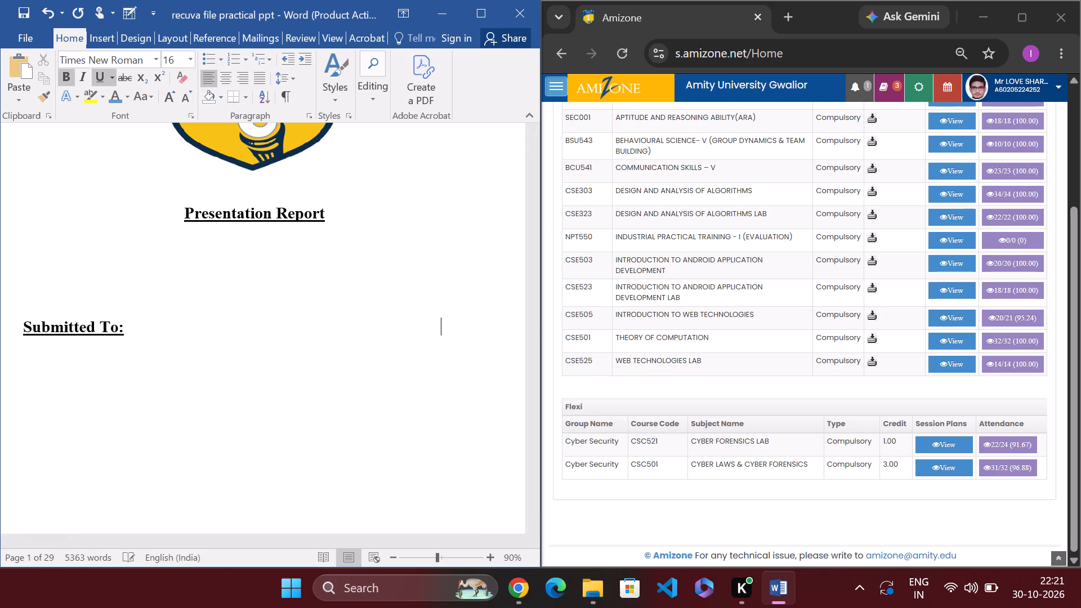
pyautogui.press('BackSpace')
pyautogui.press('BackSpace')
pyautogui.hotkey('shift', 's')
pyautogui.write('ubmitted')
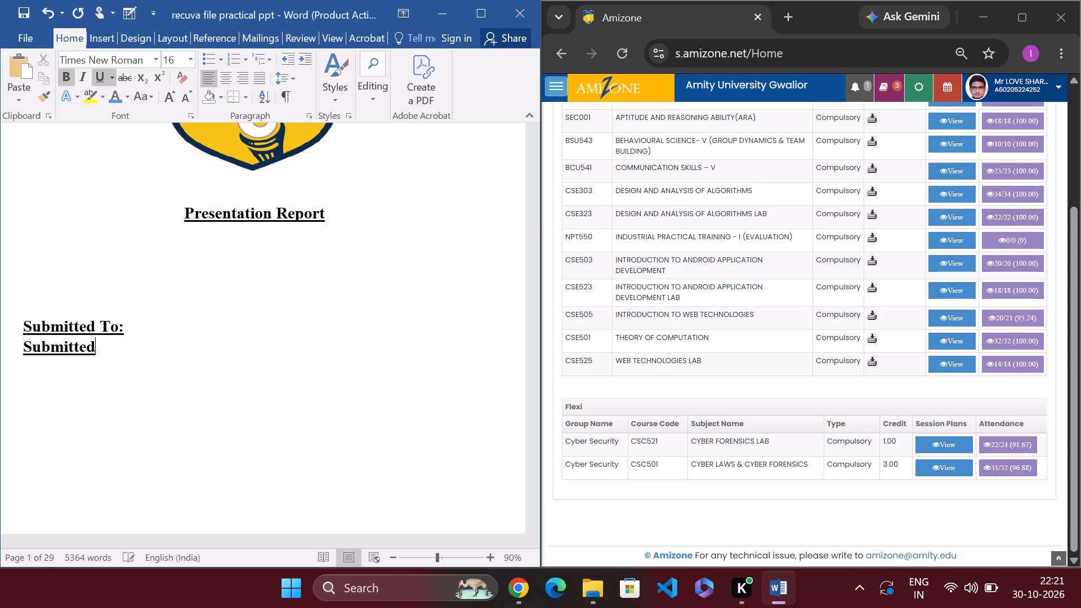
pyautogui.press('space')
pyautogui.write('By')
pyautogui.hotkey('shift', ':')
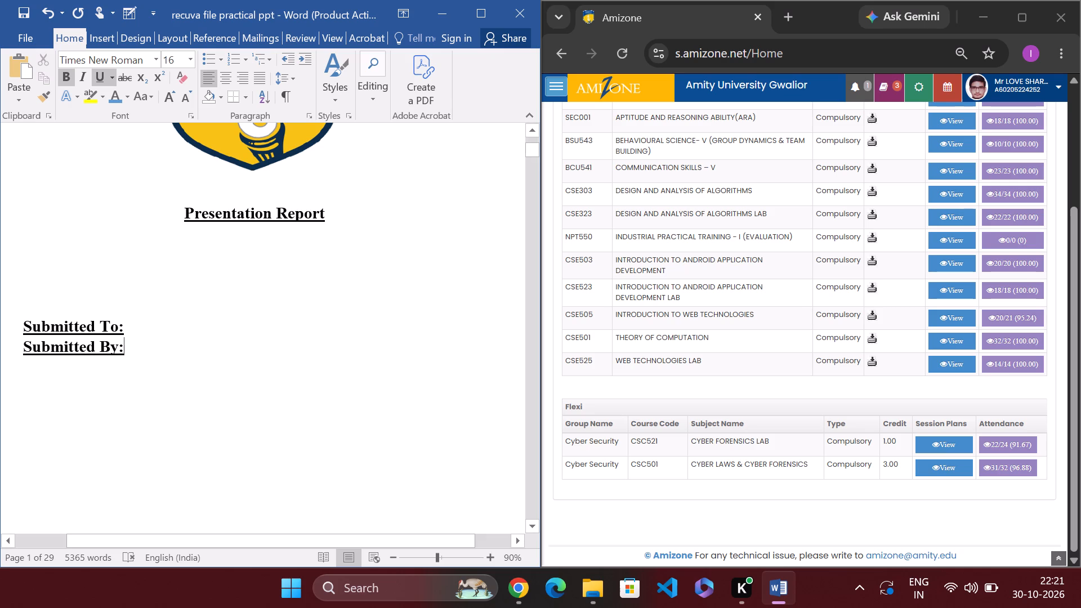
# Shorten the gap of spaces after "Submitted To:" until "Submitted By:" fits on the same line.
pyautogui.click(237, 331)
pyautogui.press('BackSpace')
pyautogui.press('BackSpace')
pyautogui.press('BackSpace')
pyautogui.press('BackSpace')
pyautogui.press('BackSpace')
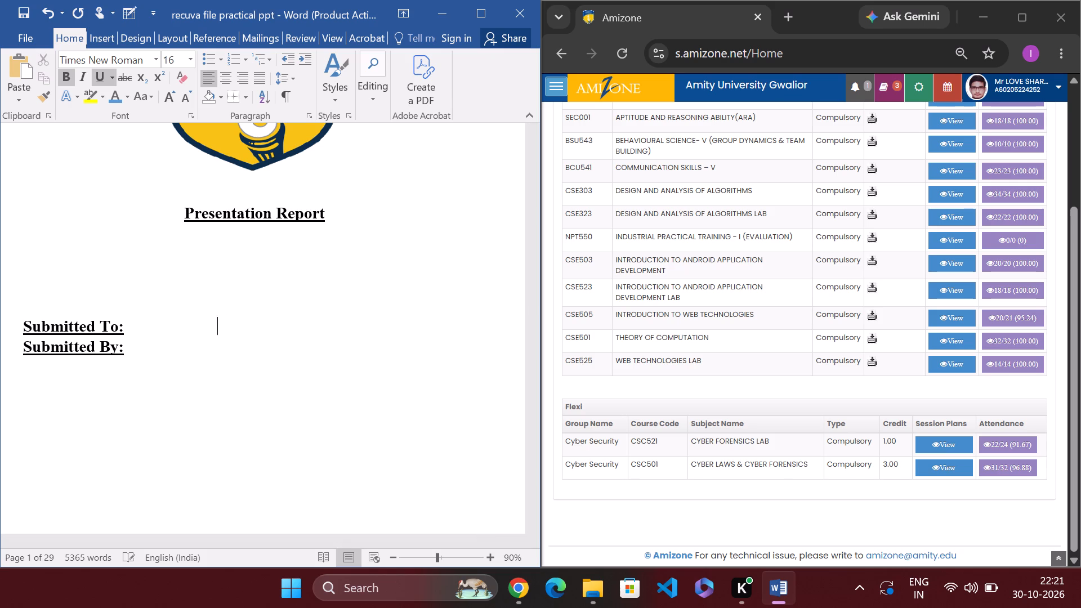
pyautogui.press('BackSpace')
pyautogui.press('BackSpace')
pyautogui.press('BackSpace')
pyautogui.press('BackSpace')
pyautogui.press('BackSpace')
pyautogui.press('BackSpace')
pyautogui.press('BackSpace')
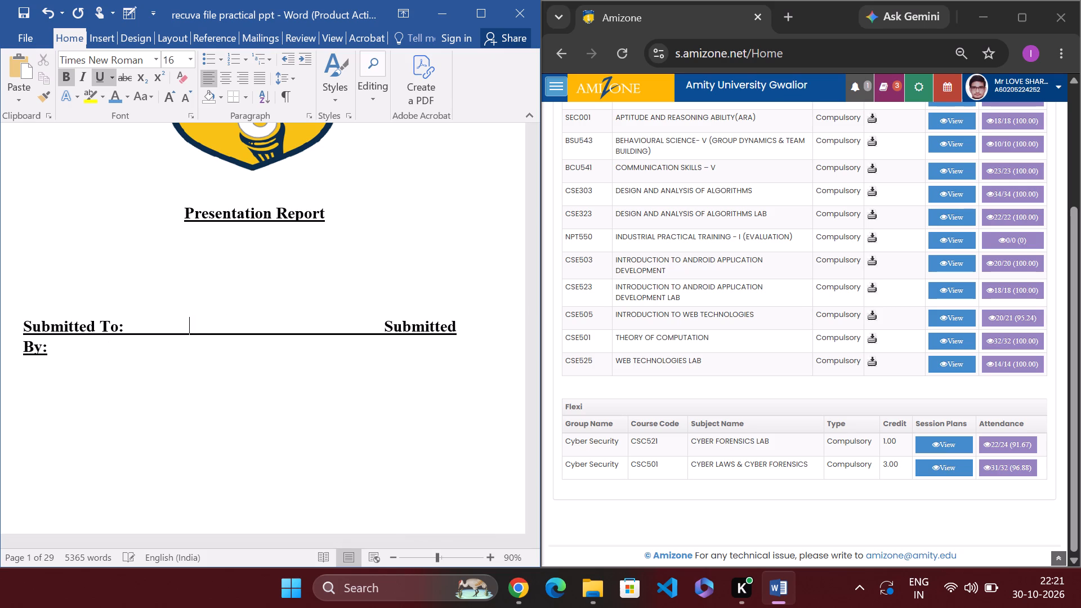
pyautogui.press('BackSpace')
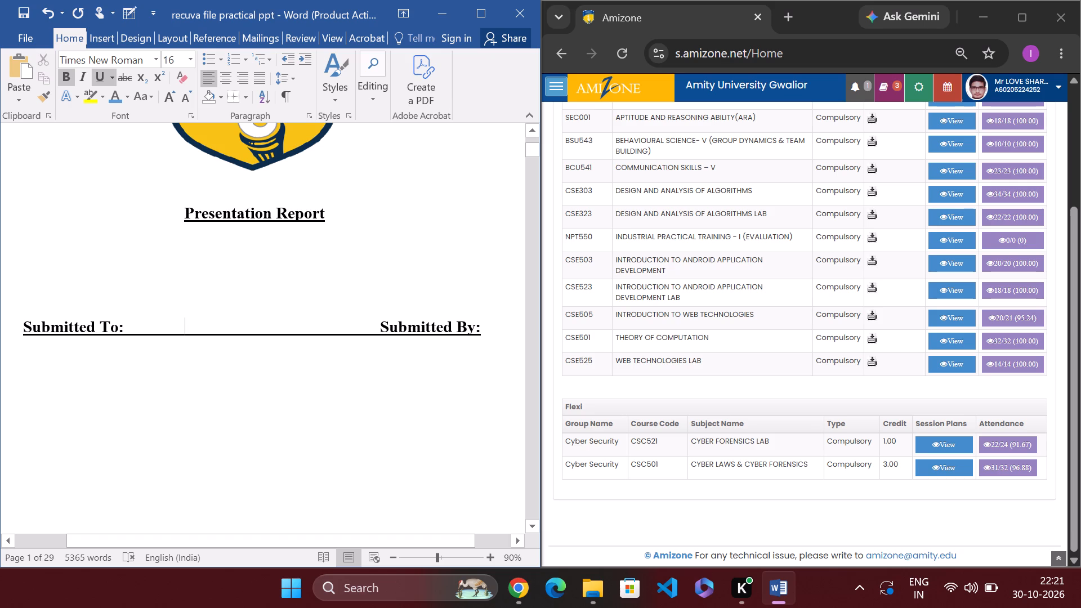
# Remove the underline from the blank gap between "Submitted To:" and "Submitted By:".
pyautogui.moveTo(119, 329); pyautogui.dragTo(379, 345)
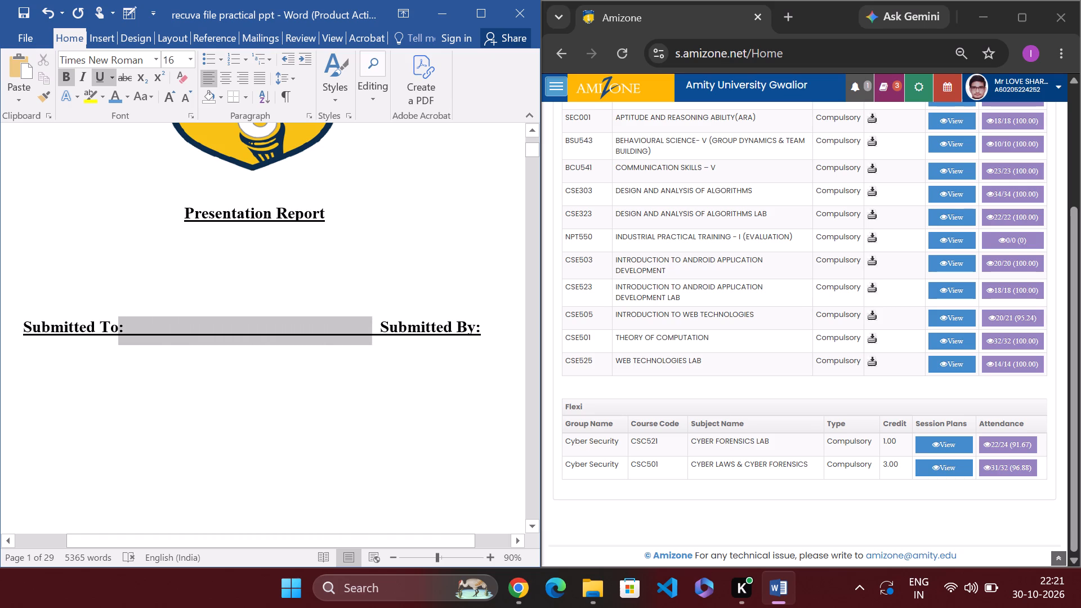
pyautogui.moveTo(379, 345); pyautogui.dragTo(382, 327)
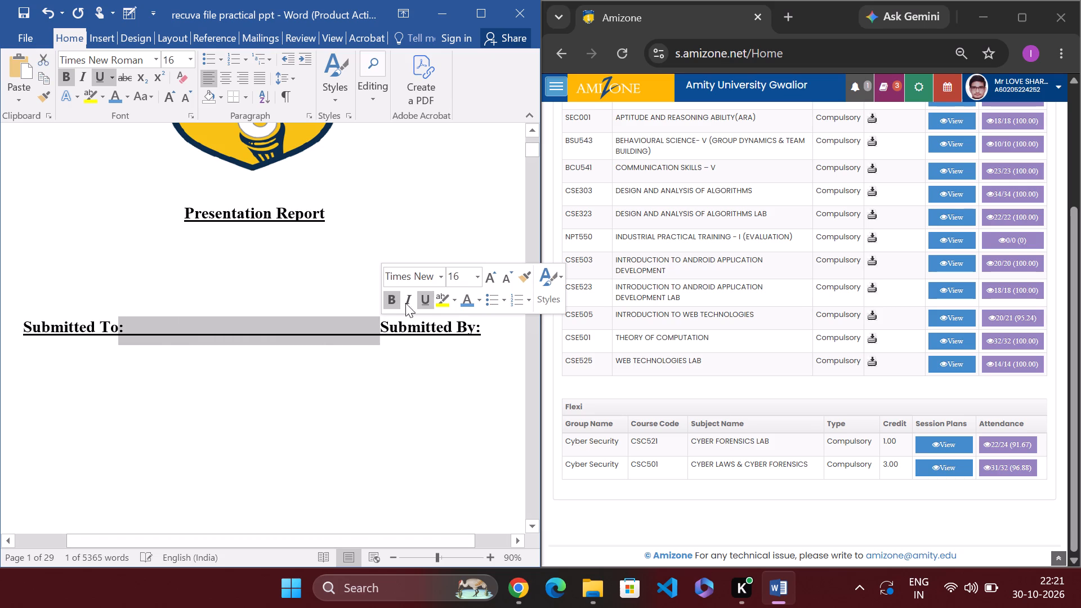
pyautogui.click(428, 296)
pyautogui.click(354, 379)
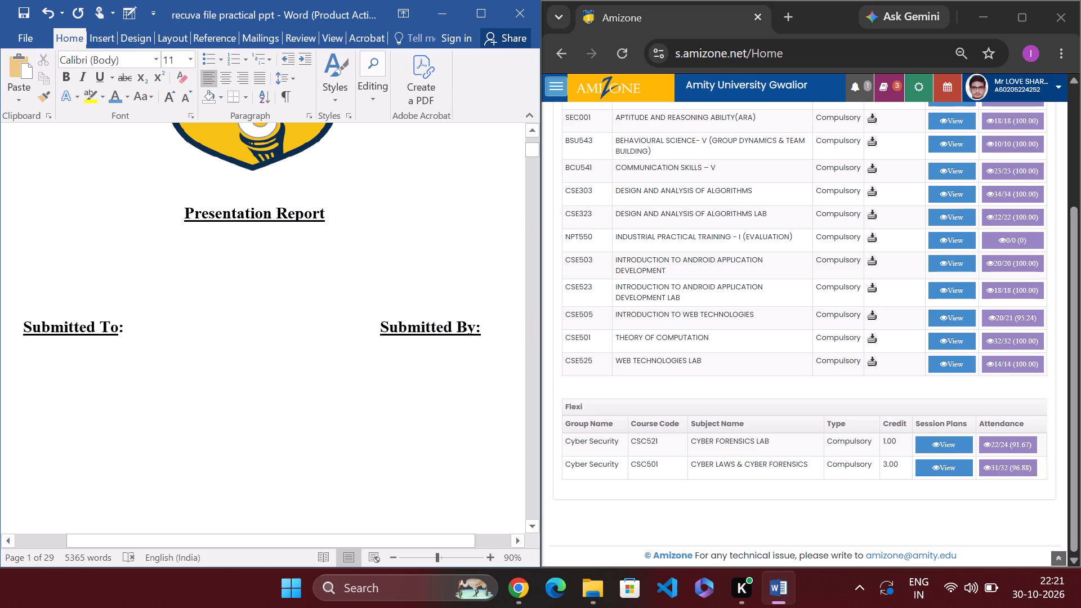
# Start a new line below the "Submitted To:" and "Submitted By:" headings.
pyautogui.click(489, 328)
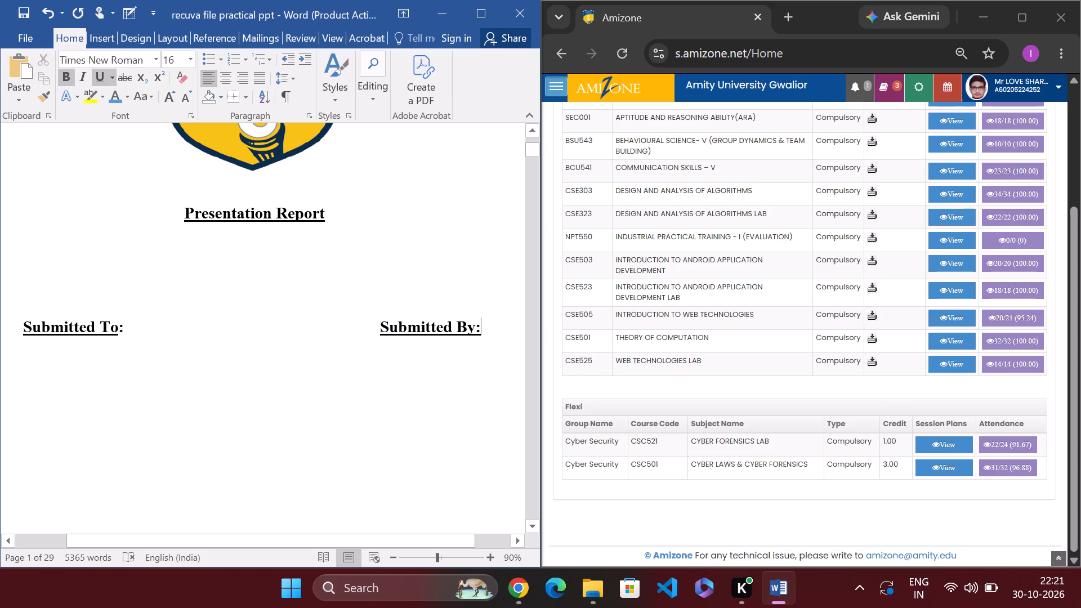
pyautogui.press('Return')
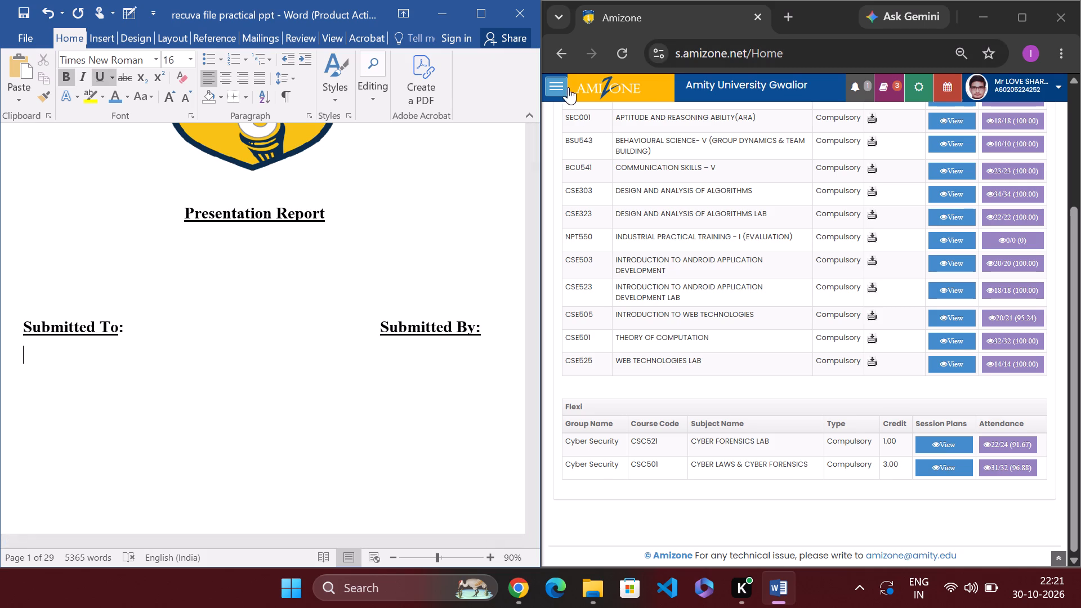
# Switch to the Amizone portal in the browser and go back to the previous page.
pyautogui.click(567, 57)
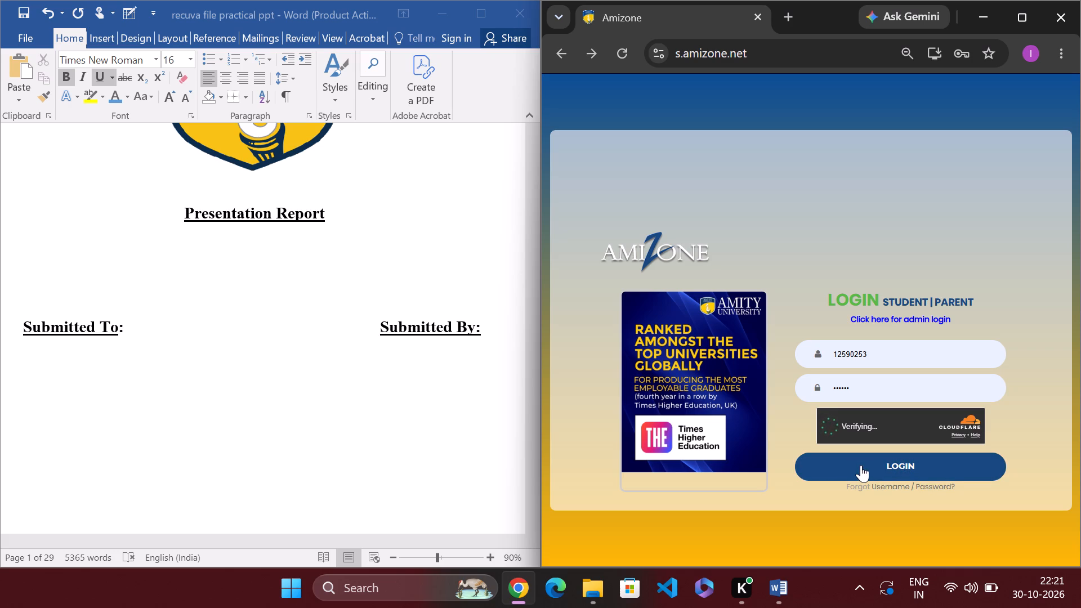
# Switch to Chrome, log in to Amizone and go to the My Classes list for October 30, 2026.
pyautogui.click(861, 465)
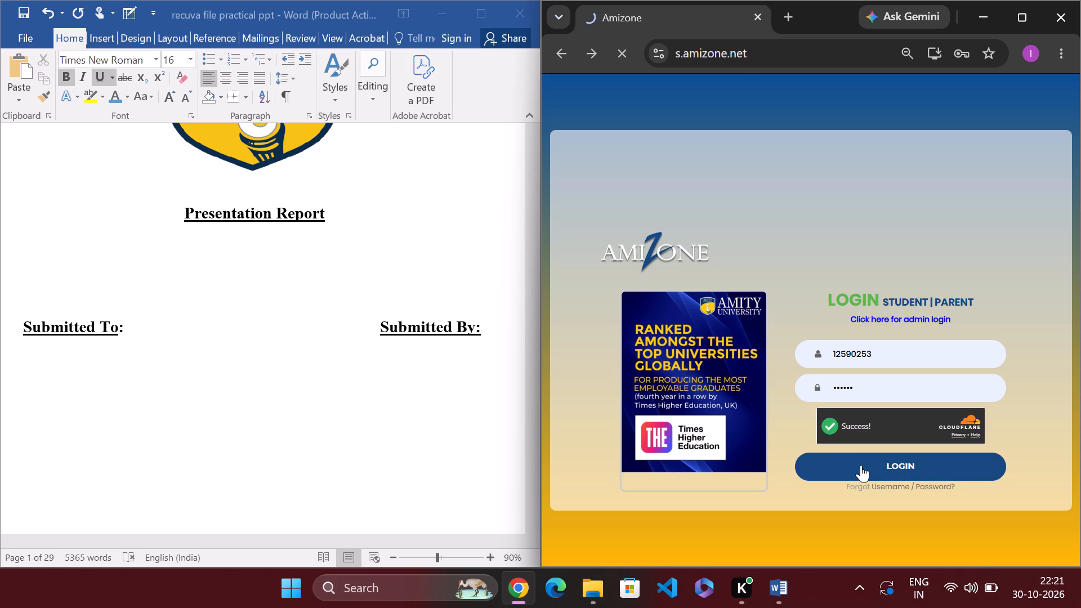
pyautogui.click(861, 465)
pyautogui.click(861, 465)
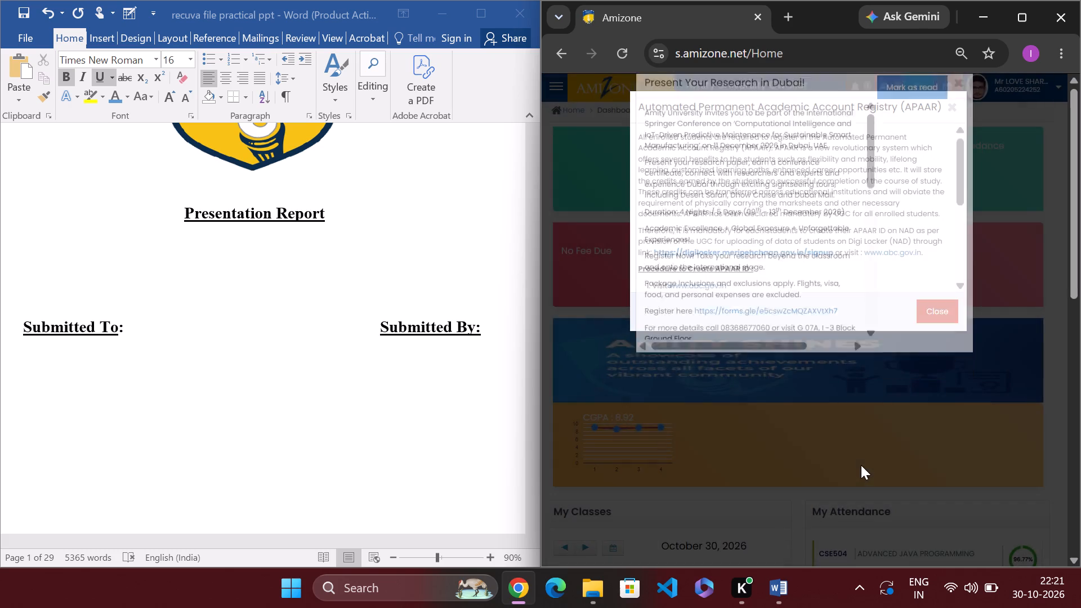
pyautogui.click(861, 465)
pyautogui.scroll(-3, 861, 465)
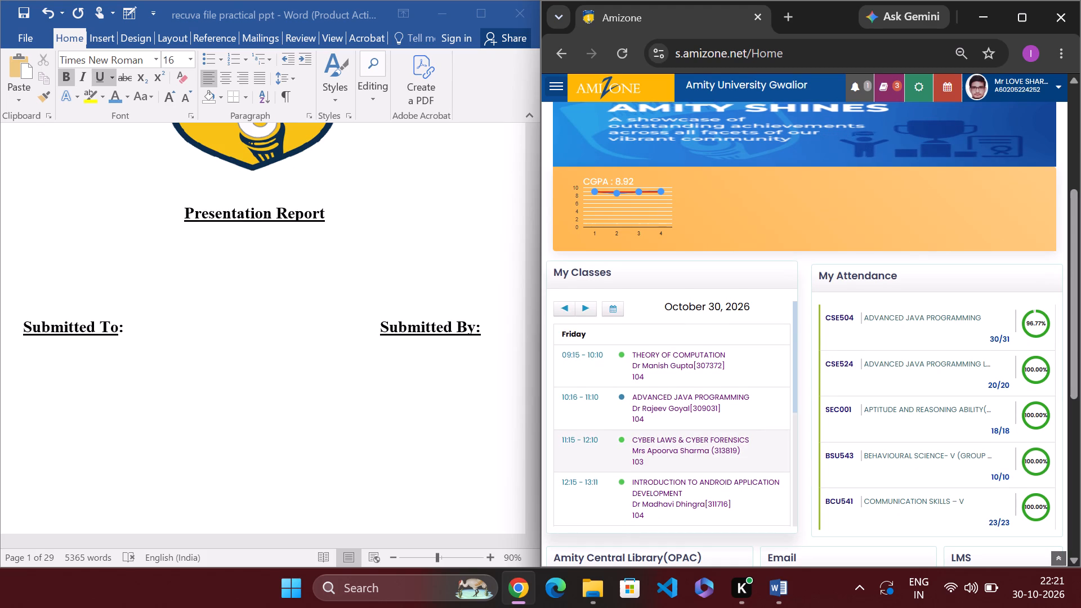
# In Word, enter the Cyber Laws & Cyber Forensics teacher's name with the title "Mrs." on the line below "Submitted To:".
pyautogui.click(140, 370)
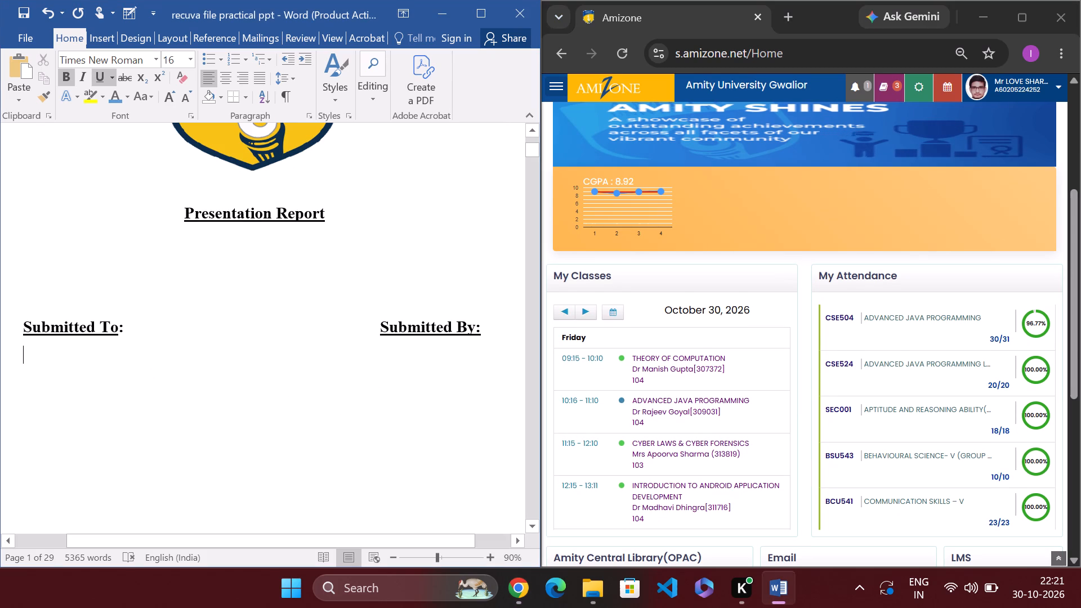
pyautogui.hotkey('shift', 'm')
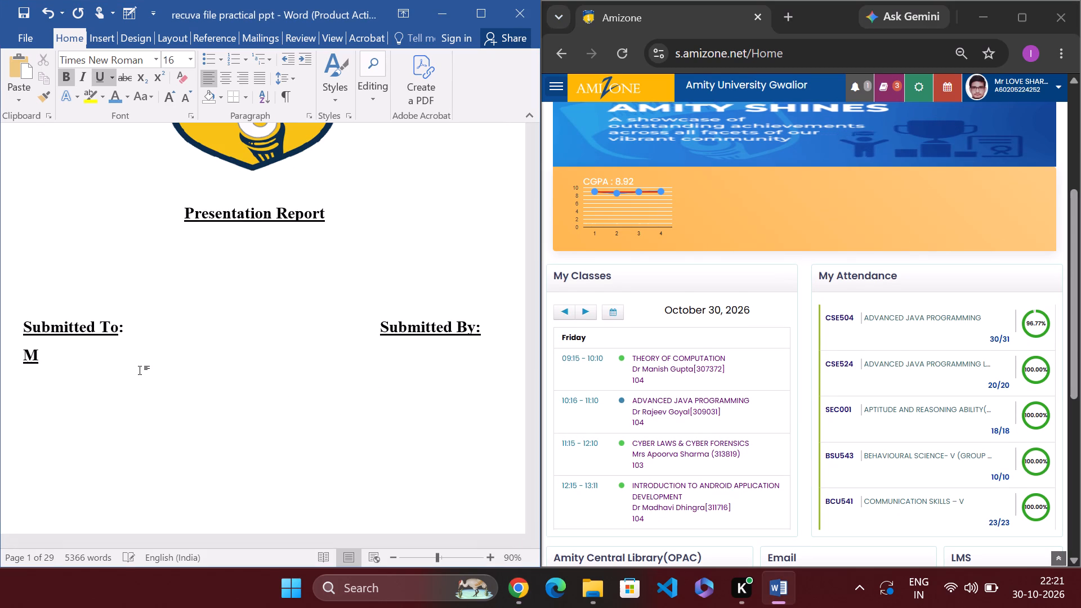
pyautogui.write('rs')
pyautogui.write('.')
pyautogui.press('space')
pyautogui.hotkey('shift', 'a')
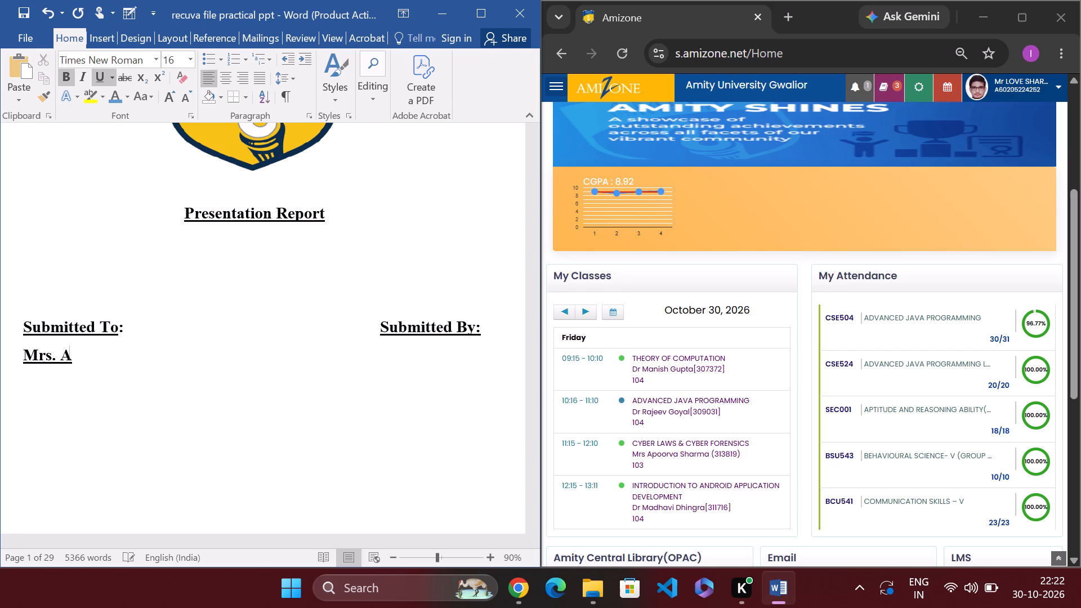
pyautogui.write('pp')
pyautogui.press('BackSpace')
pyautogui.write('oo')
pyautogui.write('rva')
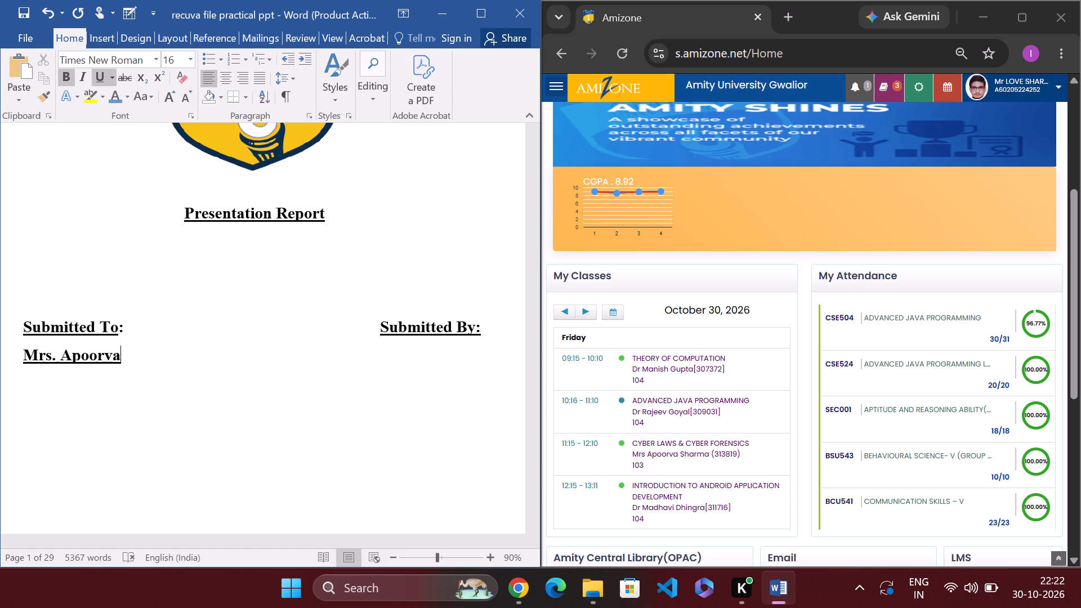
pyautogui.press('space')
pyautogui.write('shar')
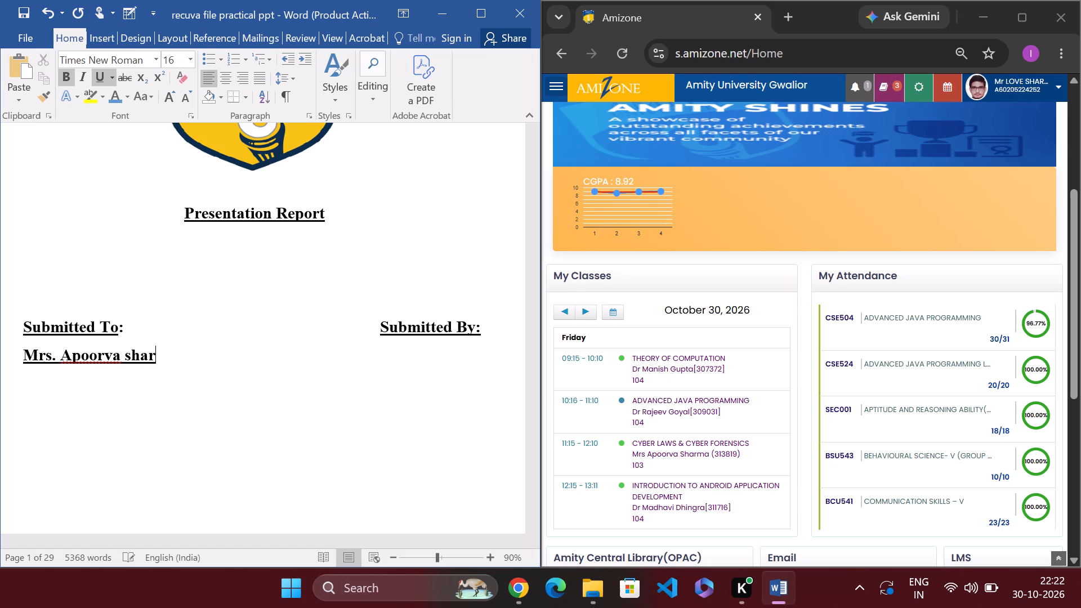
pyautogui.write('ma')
# Space across the teacher's line and enter the first student's name beneath the "Submitted By:" heading.
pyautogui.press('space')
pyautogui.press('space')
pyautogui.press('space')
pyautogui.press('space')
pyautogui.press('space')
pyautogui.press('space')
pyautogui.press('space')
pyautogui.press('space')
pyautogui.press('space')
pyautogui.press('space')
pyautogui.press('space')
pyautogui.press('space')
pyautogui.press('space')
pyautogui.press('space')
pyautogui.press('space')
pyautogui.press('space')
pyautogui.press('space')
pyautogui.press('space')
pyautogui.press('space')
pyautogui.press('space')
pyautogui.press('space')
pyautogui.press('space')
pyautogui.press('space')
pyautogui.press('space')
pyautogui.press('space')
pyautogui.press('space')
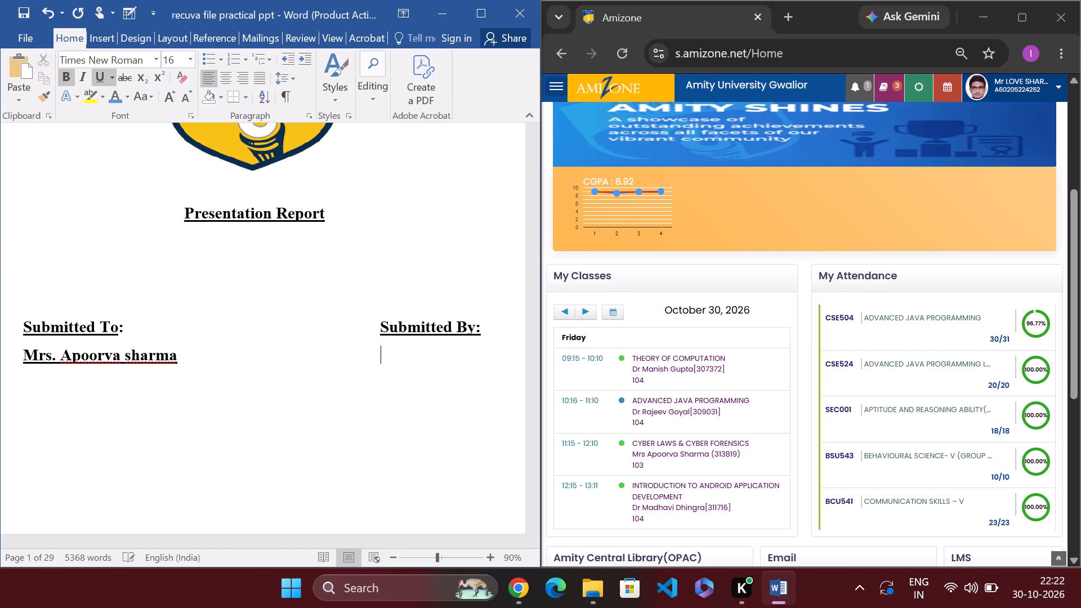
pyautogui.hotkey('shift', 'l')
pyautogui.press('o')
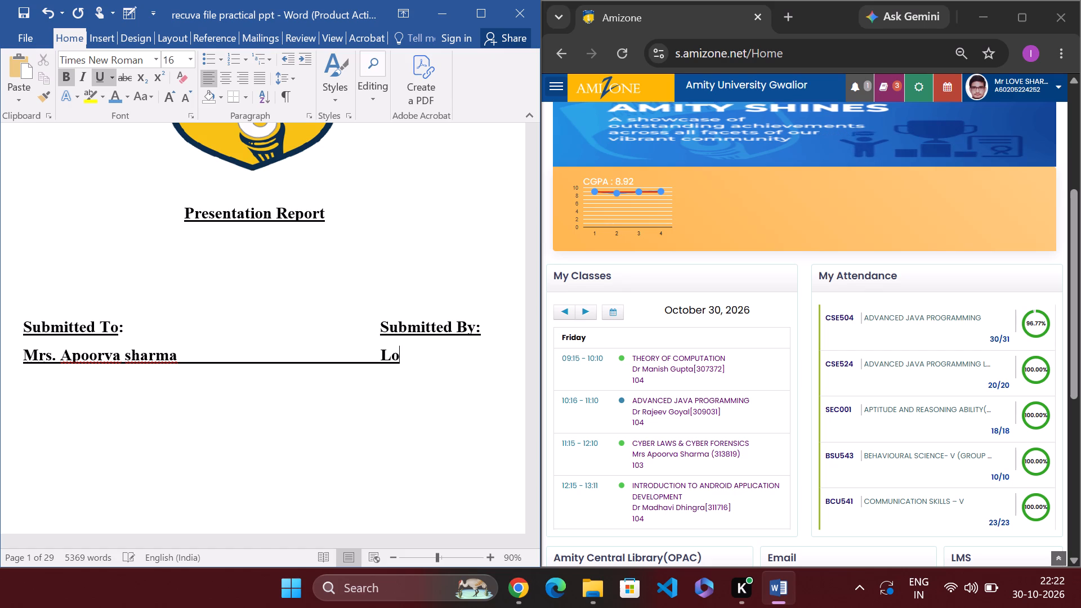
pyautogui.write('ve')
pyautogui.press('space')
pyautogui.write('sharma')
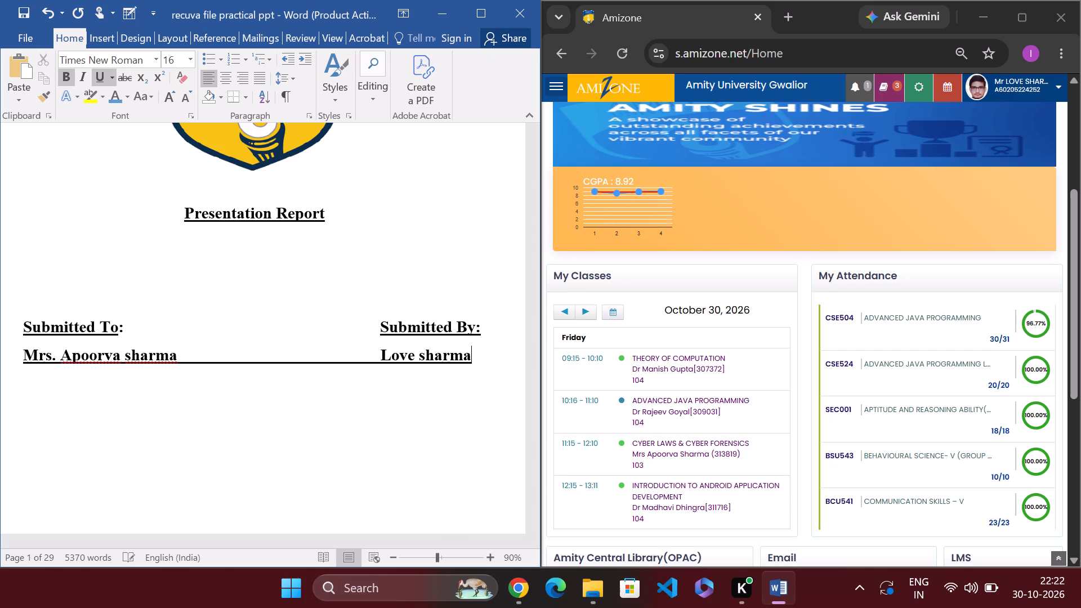
# Add the second student's full name on a new line, spaced across beneath the first student's name.
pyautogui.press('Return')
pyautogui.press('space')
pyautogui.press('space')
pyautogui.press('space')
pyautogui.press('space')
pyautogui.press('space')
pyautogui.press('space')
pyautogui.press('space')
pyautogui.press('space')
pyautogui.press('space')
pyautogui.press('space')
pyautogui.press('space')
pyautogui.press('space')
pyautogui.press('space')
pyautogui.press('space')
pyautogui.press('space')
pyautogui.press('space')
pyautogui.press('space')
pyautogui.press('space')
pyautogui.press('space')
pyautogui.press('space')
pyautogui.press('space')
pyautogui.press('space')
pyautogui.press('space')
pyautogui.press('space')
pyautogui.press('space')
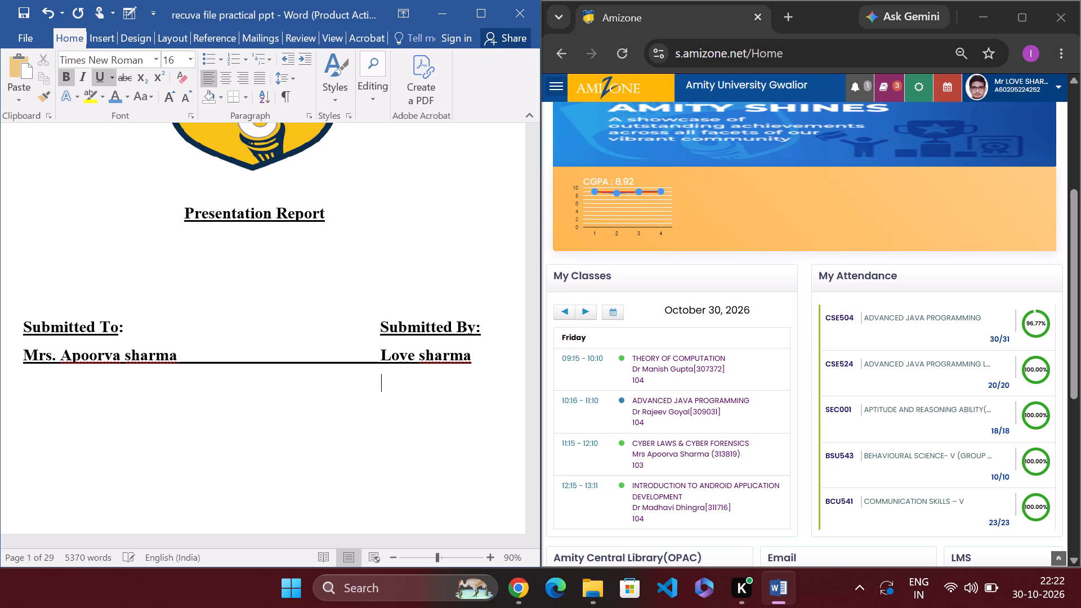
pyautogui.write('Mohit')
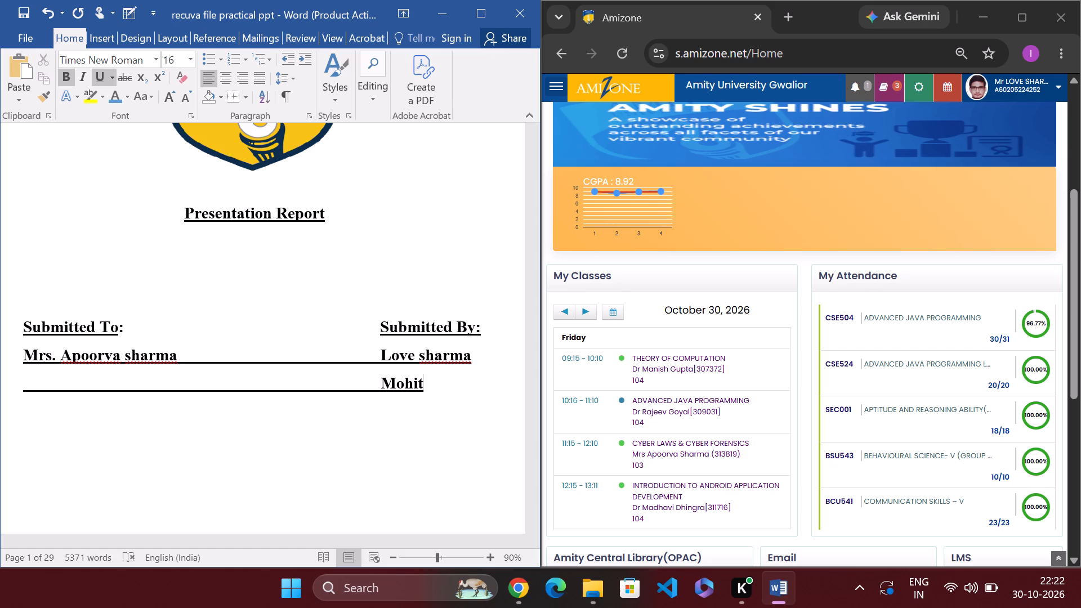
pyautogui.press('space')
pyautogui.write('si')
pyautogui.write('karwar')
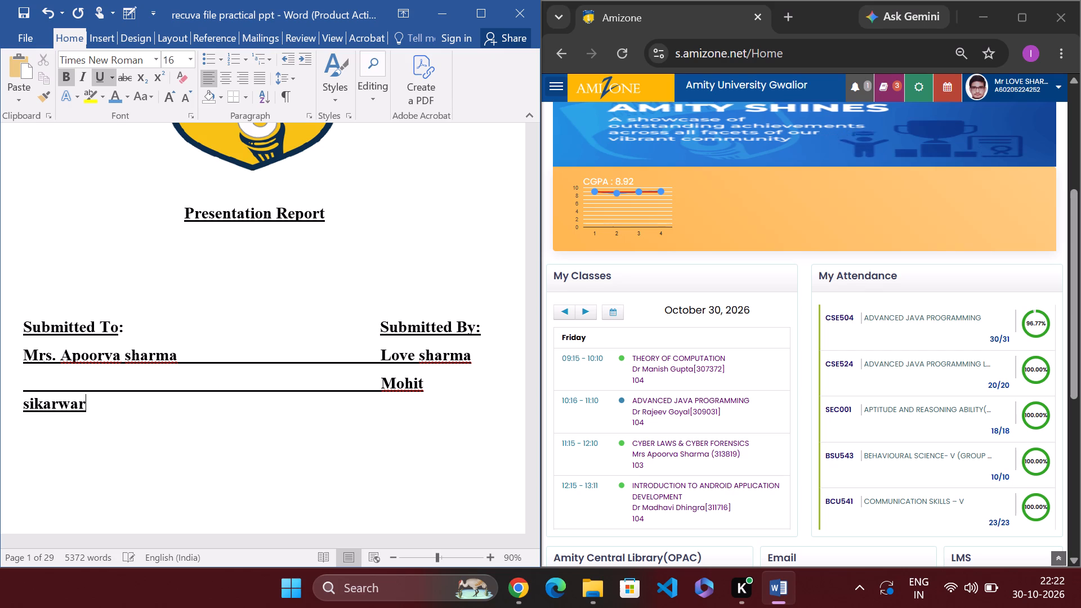
# Reduce the spacing before both students' names so the second fits on one line and the two line up.
pyautogui.click(377, 382)
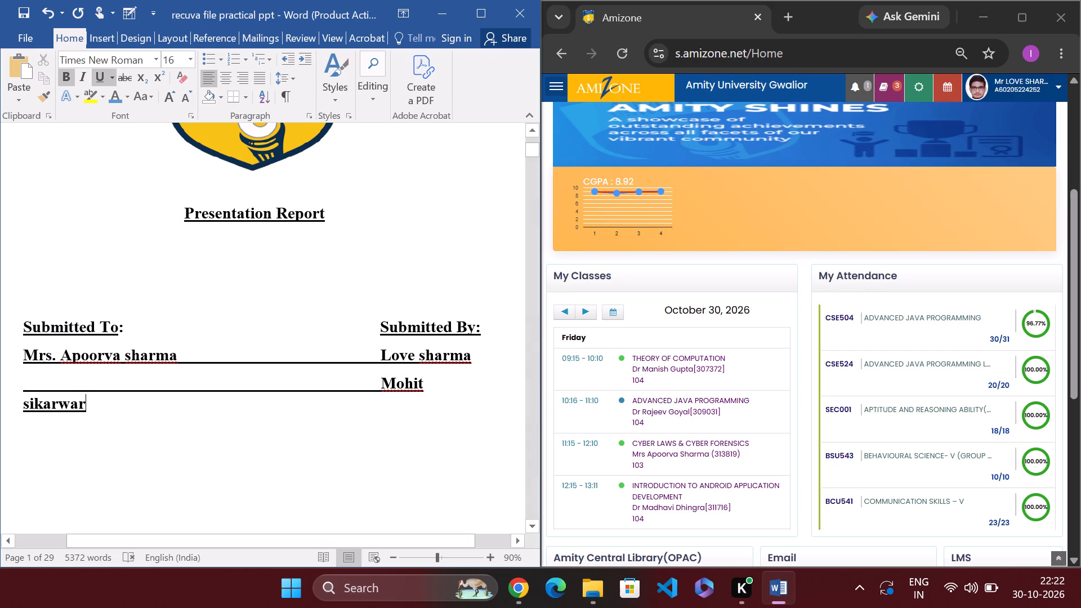
pyautogui.press('BackSpace')
pyautogui.press('BackSpace')
pyautogui.press('BackSpace')
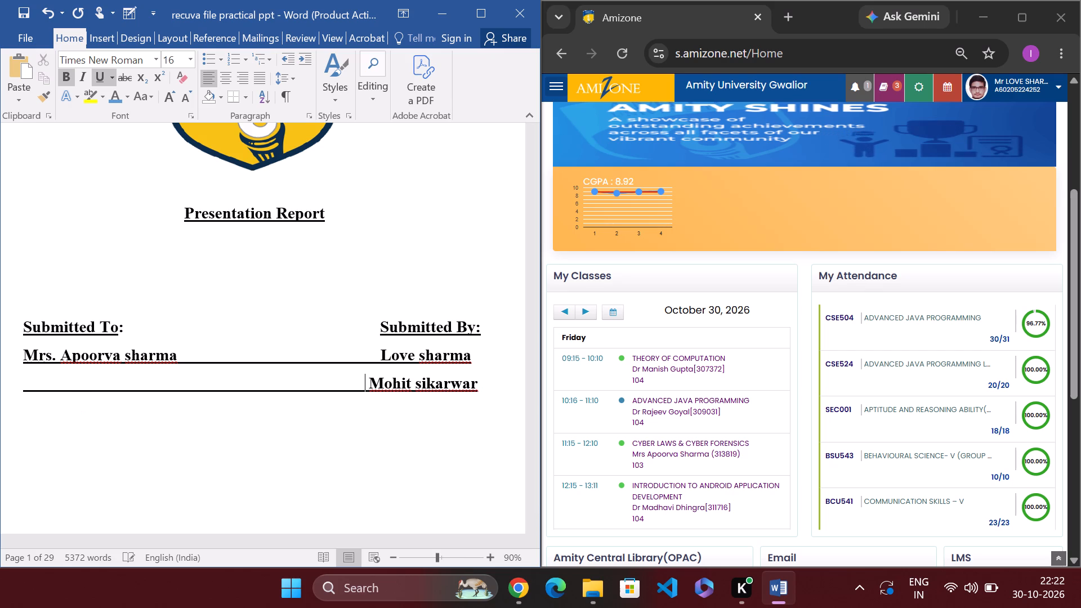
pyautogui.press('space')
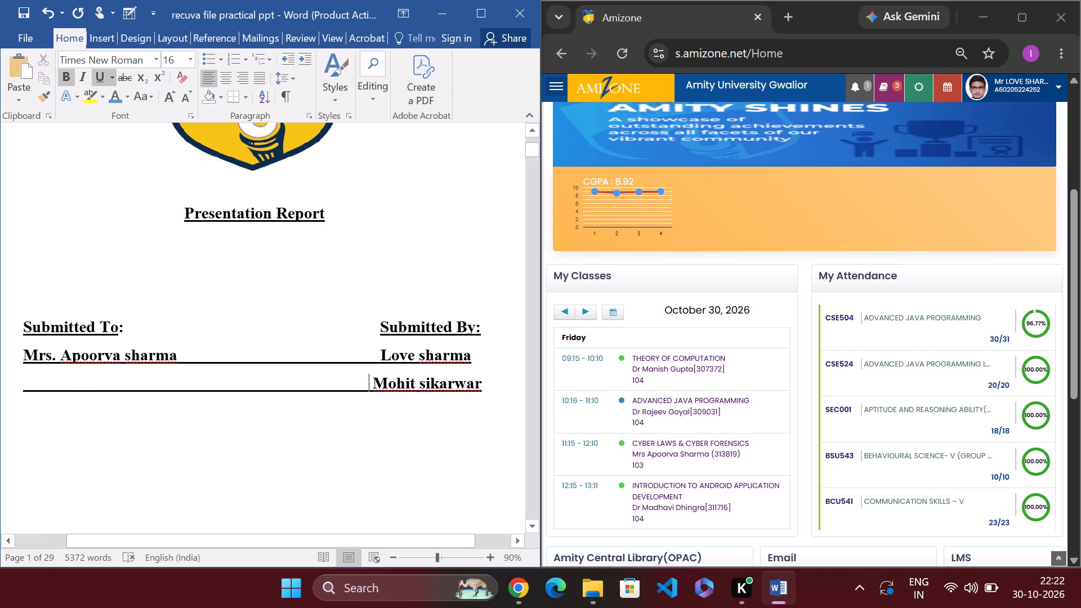
pyautogui.click(381, 354)
pyautogui.press('BackSpace')
pyautogui.press('BackSpace')
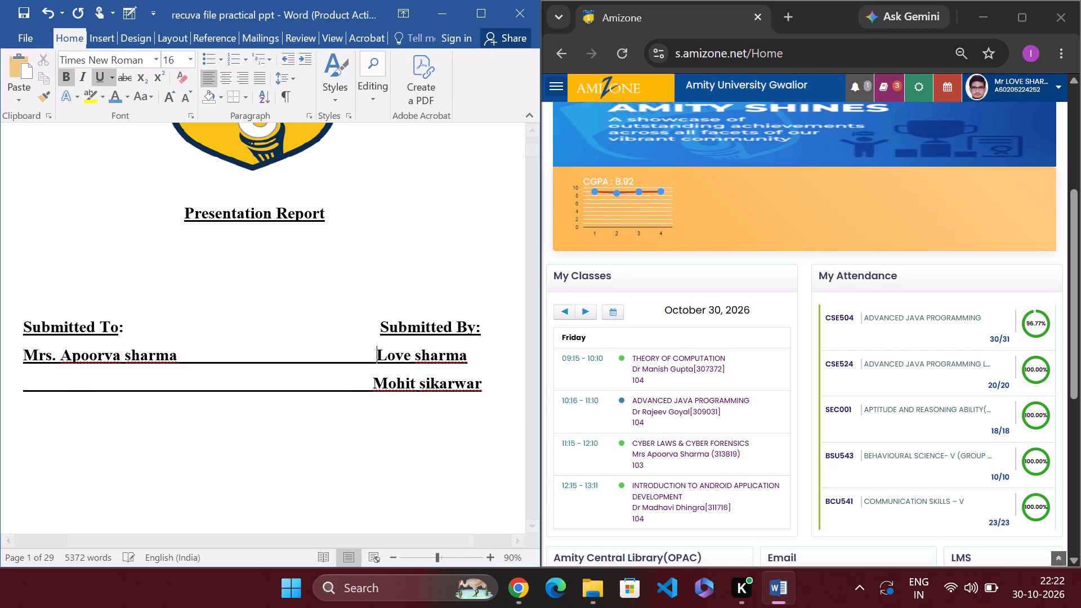
# Add the remaining three student names on separate lines beneath the first two in the "Submitted By:" column, keeping all names in plain text.
pyautogui.click(483, 383)
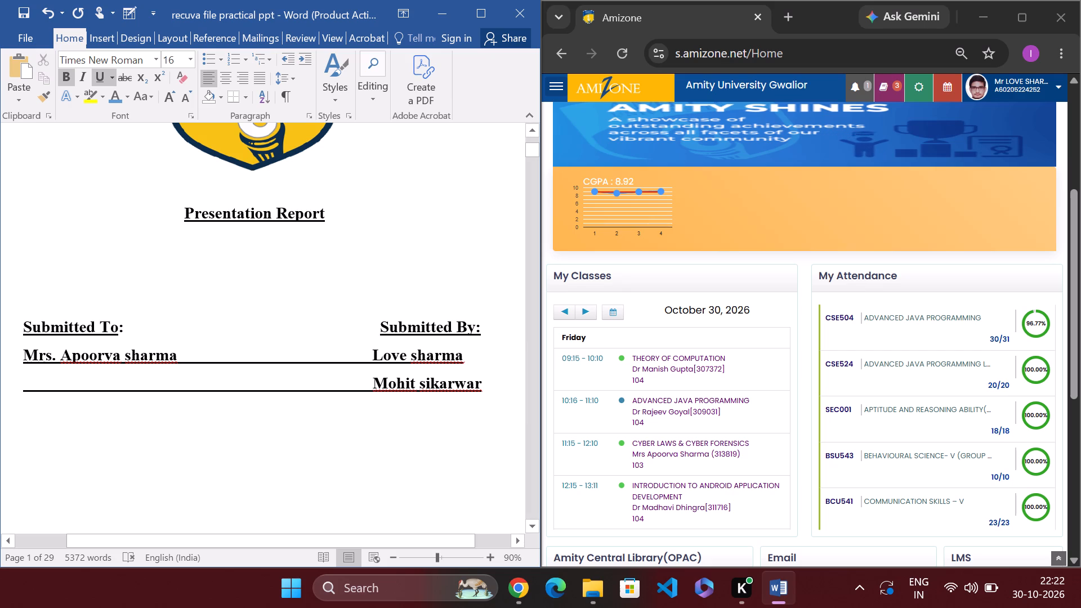
pyautogui.press('Return')
pyautogui.press('space')
pyautogui.press('space')
pyautogui.press('space')
pyautogui.press('space')
pyautogui.press('space')
pyautogui.press('space')
pyautogui.press('space')
pyautogui.press('space')
pyautogui.press('space')
pyautogui.press('space')
pyautogui.press('space')
pyautogui.press('space')
pyautogui.press('space')
pyautogui.press('space')
pyautogui.press('space')
pyautogui.press('space')
pyautogui.press('space')
pyautogui.press('space')
pyautogui.press('space')
pyautogui.press('space')
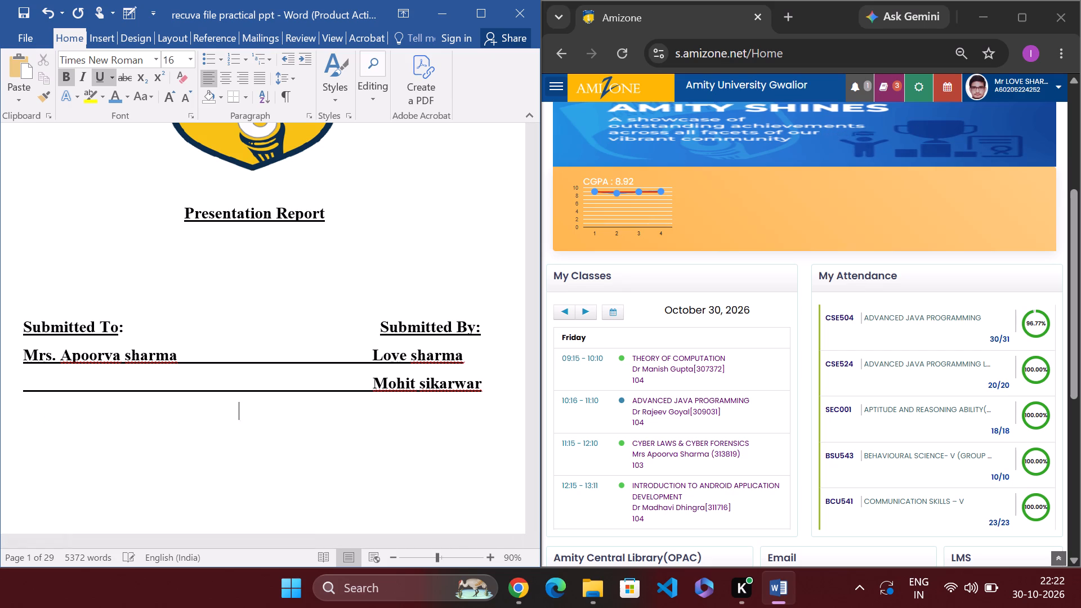
pyautogui.press('space')
pyautogui.hotkey('shift', 'm')
pyautogui.write('oh')
pyautogui.write('it')
pyautogui.press('space')
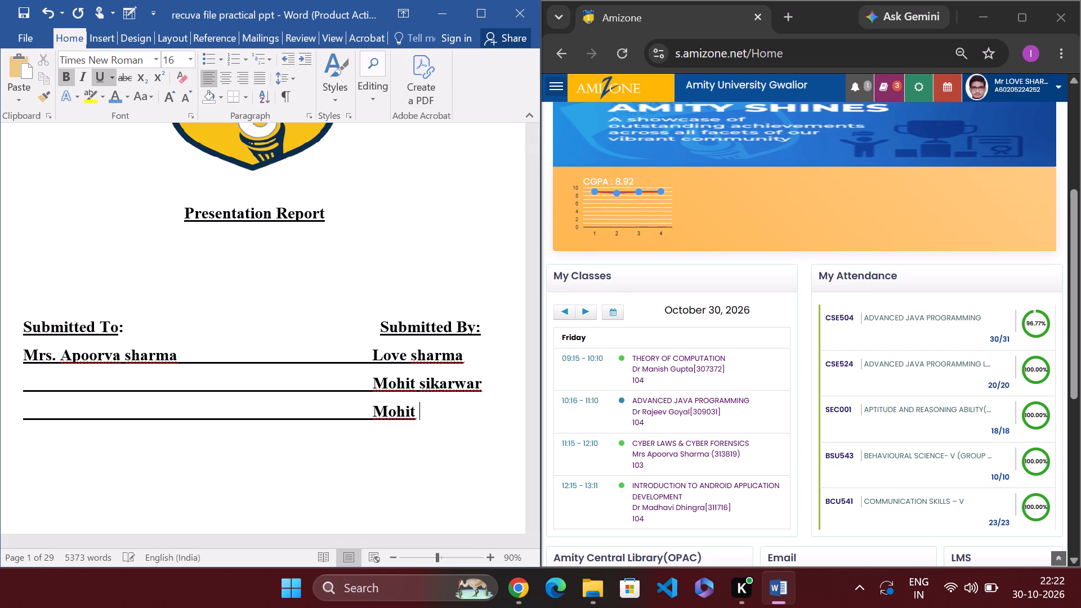
# Complete the third student's name under "Submitted By:" by adding the surname.
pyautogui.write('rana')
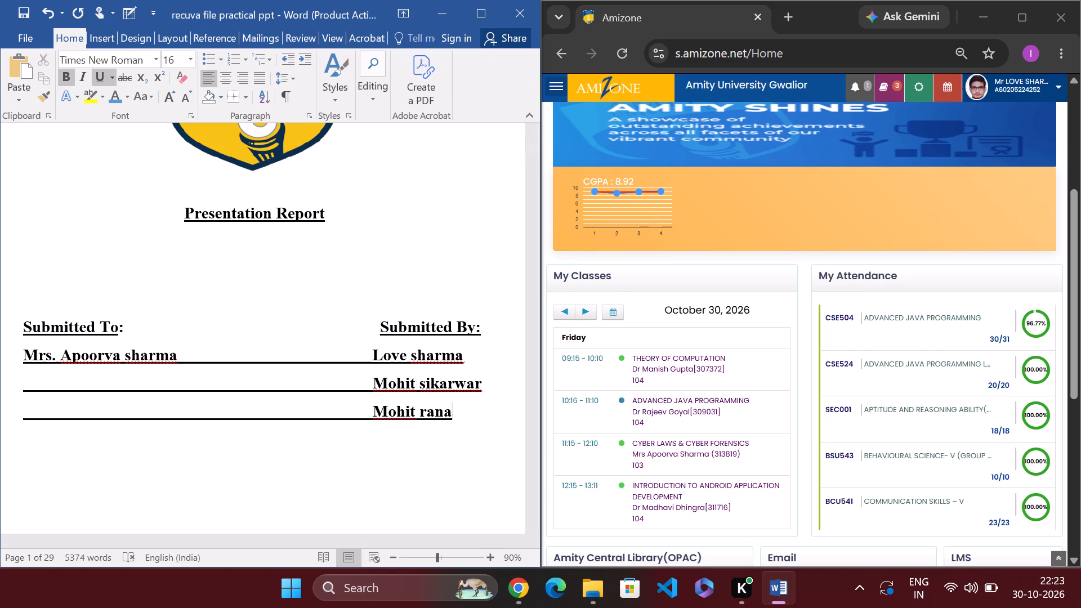
# Add the fourth student's full name on a new line, spaced across to align with the names under "Submitted By:".
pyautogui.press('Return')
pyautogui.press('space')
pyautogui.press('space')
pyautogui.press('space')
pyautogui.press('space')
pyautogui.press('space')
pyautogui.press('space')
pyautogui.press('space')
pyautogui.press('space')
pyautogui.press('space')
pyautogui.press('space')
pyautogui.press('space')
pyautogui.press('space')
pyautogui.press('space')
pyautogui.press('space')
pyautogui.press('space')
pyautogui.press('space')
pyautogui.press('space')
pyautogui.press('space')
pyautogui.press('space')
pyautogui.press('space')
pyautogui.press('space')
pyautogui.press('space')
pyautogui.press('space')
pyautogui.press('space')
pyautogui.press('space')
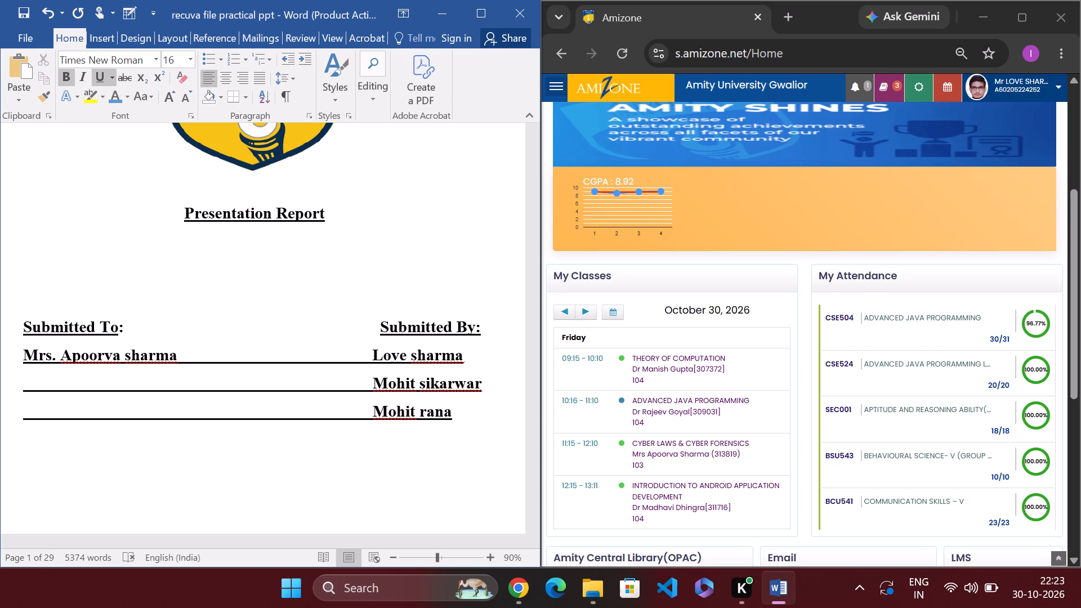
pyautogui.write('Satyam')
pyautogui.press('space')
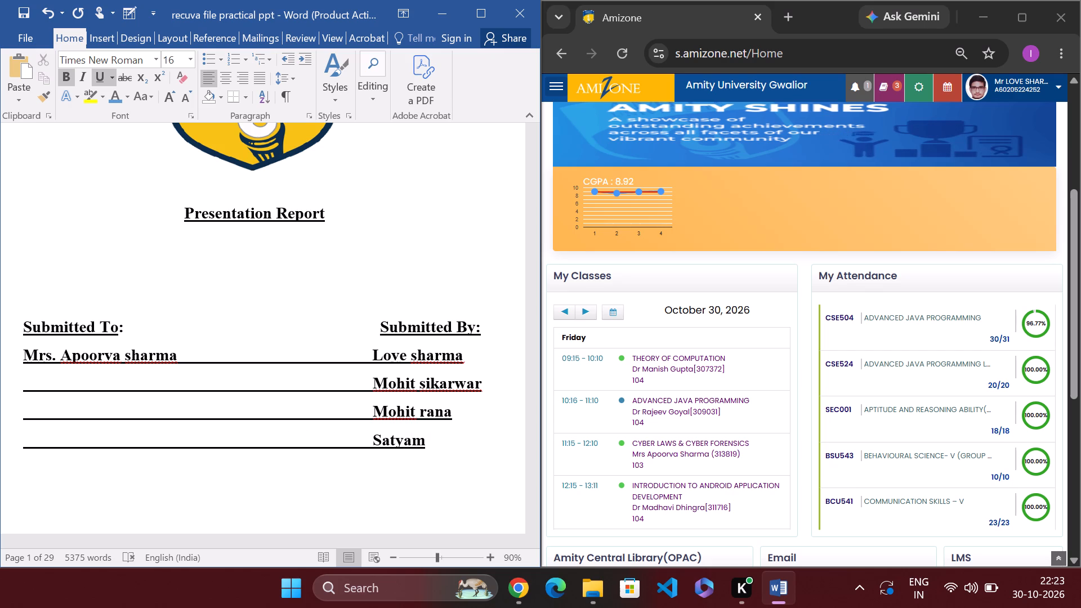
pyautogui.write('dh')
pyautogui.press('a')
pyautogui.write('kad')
# Add the fifth student's full name on a new line beneath the fourth, spaced across to the "Submitted By:" column.
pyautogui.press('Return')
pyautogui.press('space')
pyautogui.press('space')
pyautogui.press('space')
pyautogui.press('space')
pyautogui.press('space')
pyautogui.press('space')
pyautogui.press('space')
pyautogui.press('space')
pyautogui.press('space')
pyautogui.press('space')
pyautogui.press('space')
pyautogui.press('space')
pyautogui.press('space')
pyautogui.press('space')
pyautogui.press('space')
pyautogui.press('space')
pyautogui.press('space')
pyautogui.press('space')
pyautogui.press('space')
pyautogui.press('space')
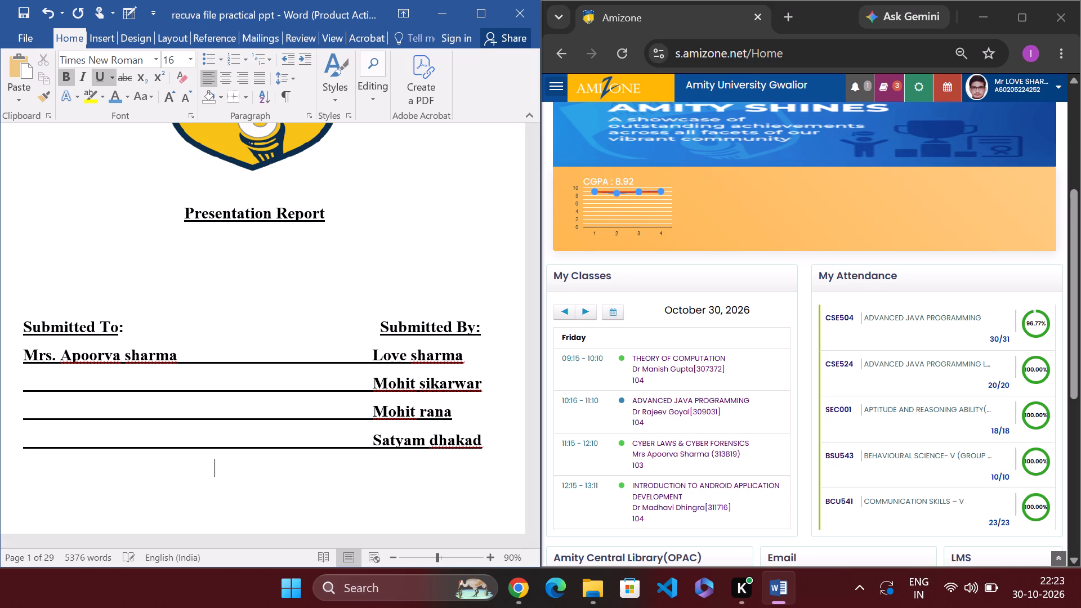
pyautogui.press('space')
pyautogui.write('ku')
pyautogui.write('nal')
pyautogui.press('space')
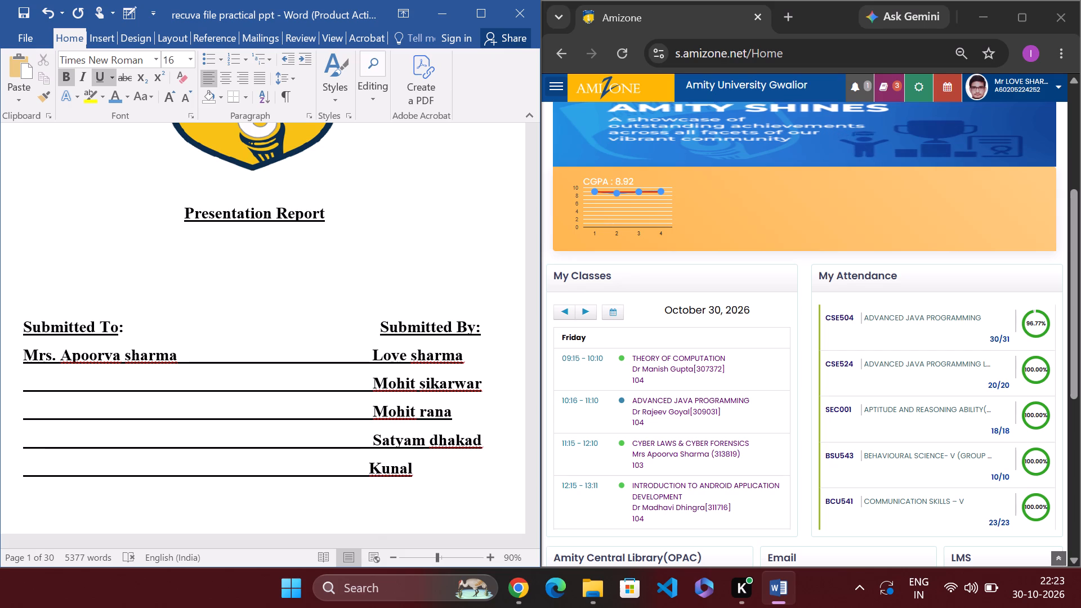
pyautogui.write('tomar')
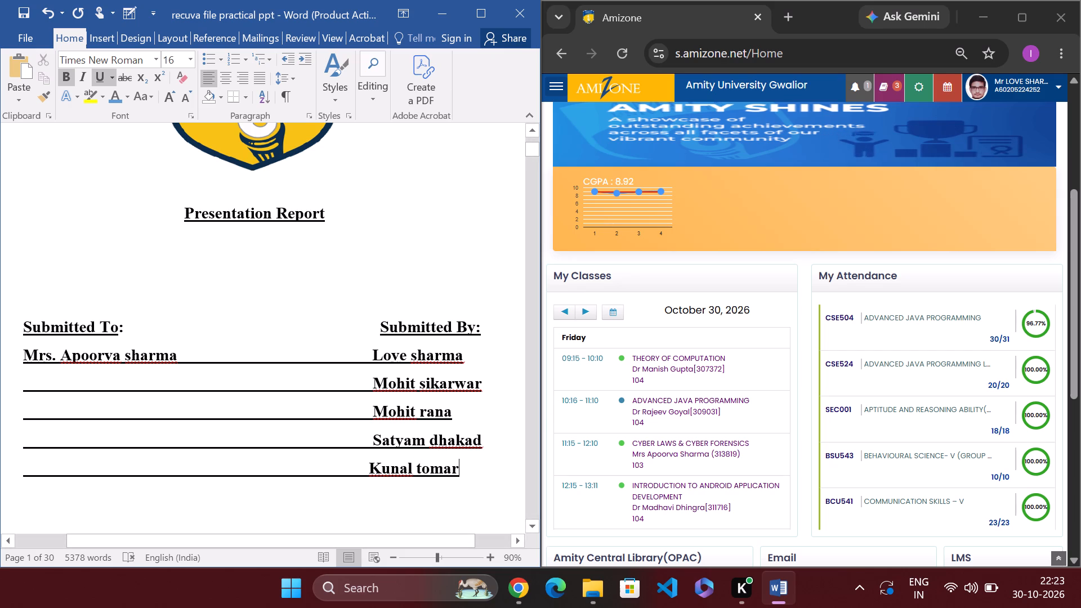
# Remove the bold and underline formatting from all the name lines below the "Submitted To:" and "Submitted By:" headings.
pyautogui.moveTo(20, 356); pyautogui.dragTo(291, 471)
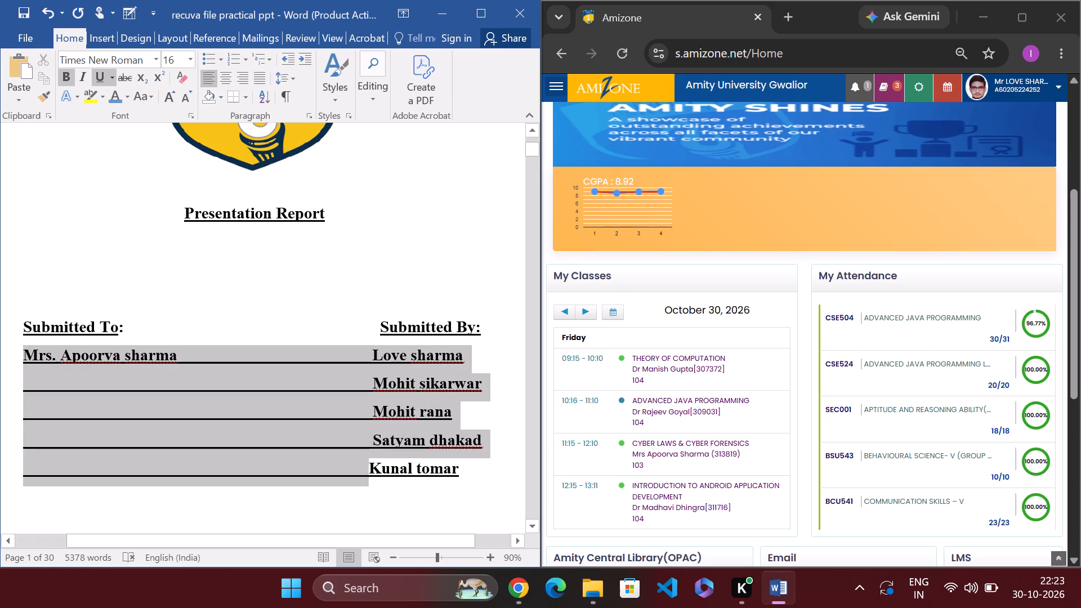
pyautogui.moveTo(291, 471); pyautogui.dragTo(379, 488)
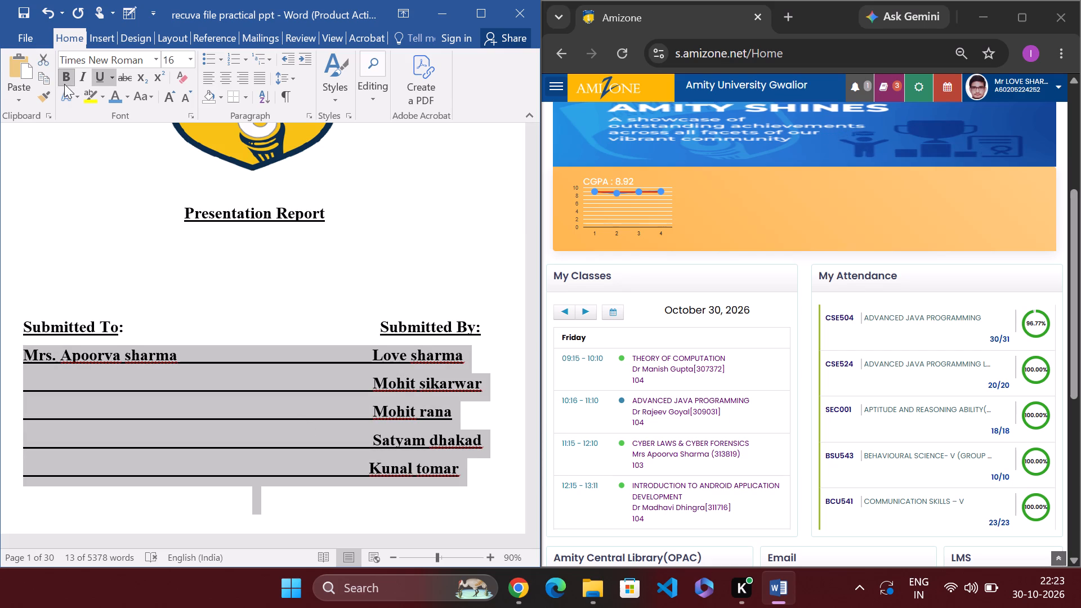
pyautogui.click(64, 84)
pyautogui.click(94, 77)
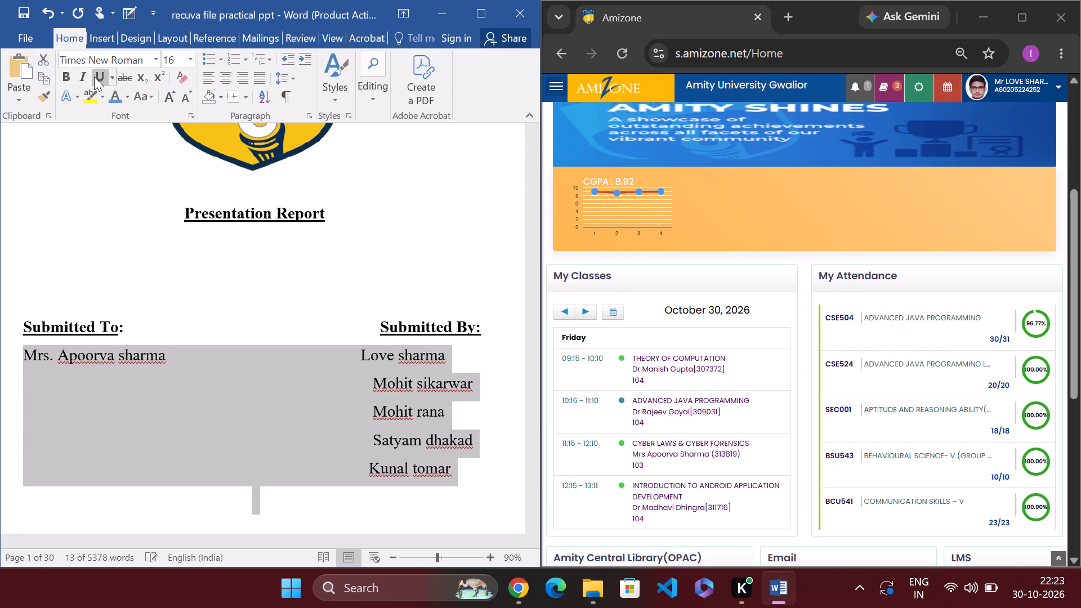
pyautogui.click(283, 369)
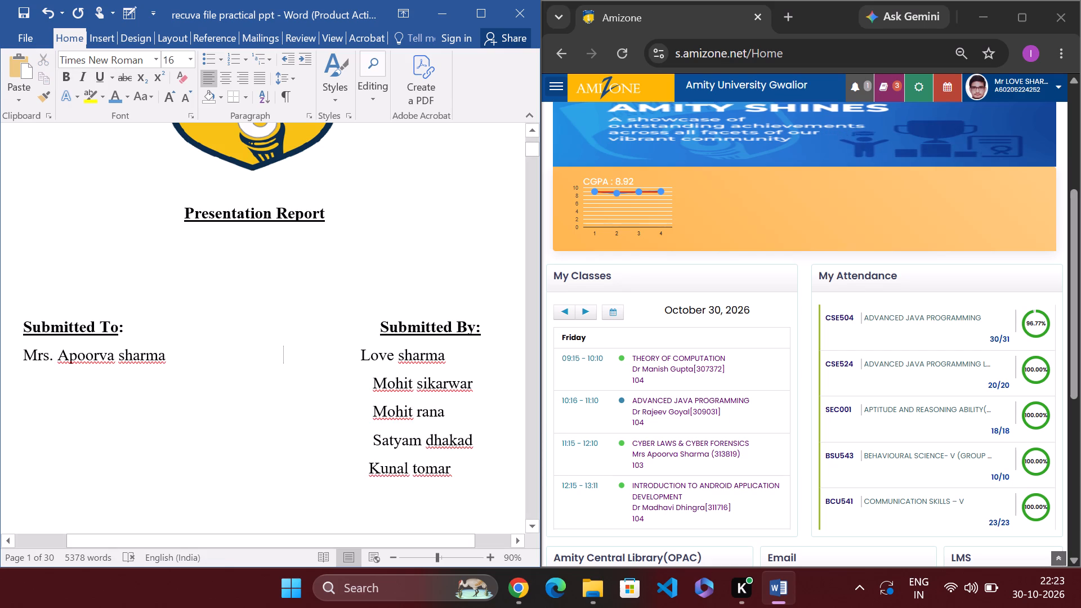
# Insert four spaces before the first student's name to shift it further under the "Submitted By:" heading.
pyautogui.click(359, 355)
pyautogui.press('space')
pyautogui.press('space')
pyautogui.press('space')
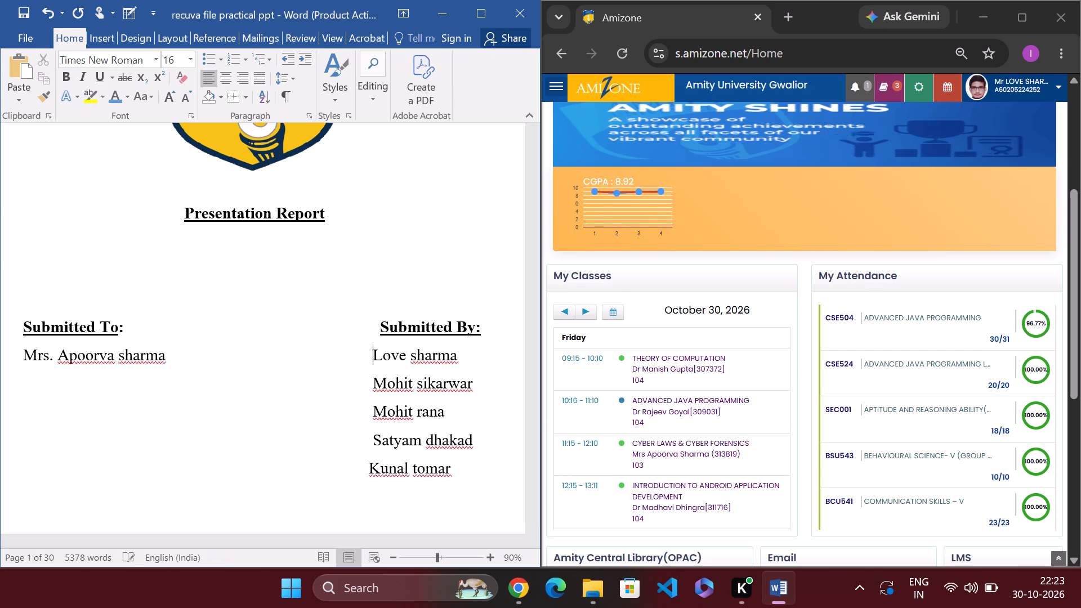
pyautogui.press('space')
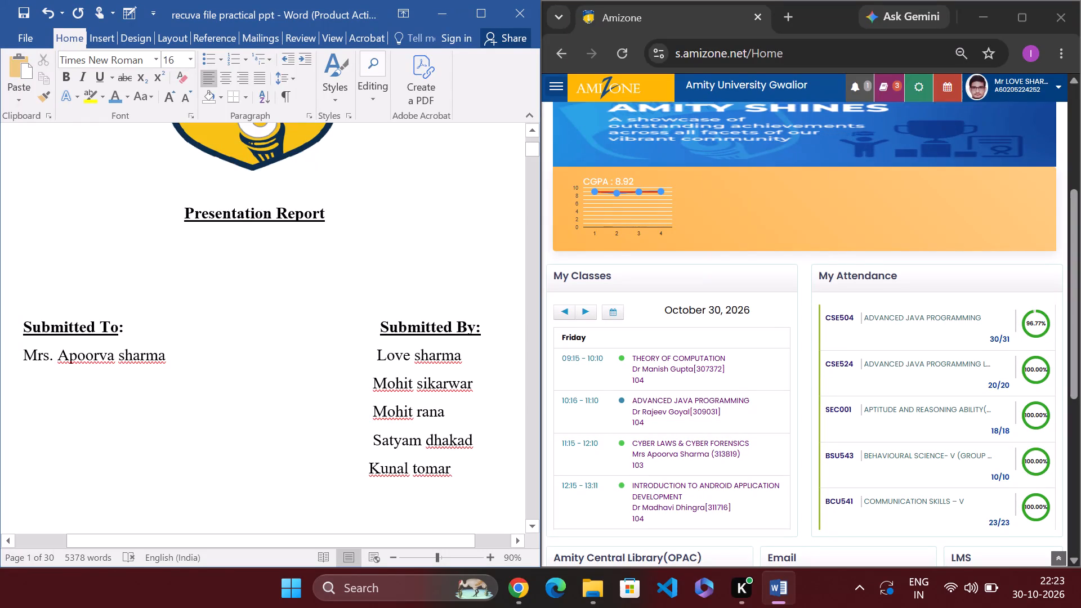
# Align the first and last student names with the others in the "Submitted By:" column.
pyautogui.press('BackSpace')
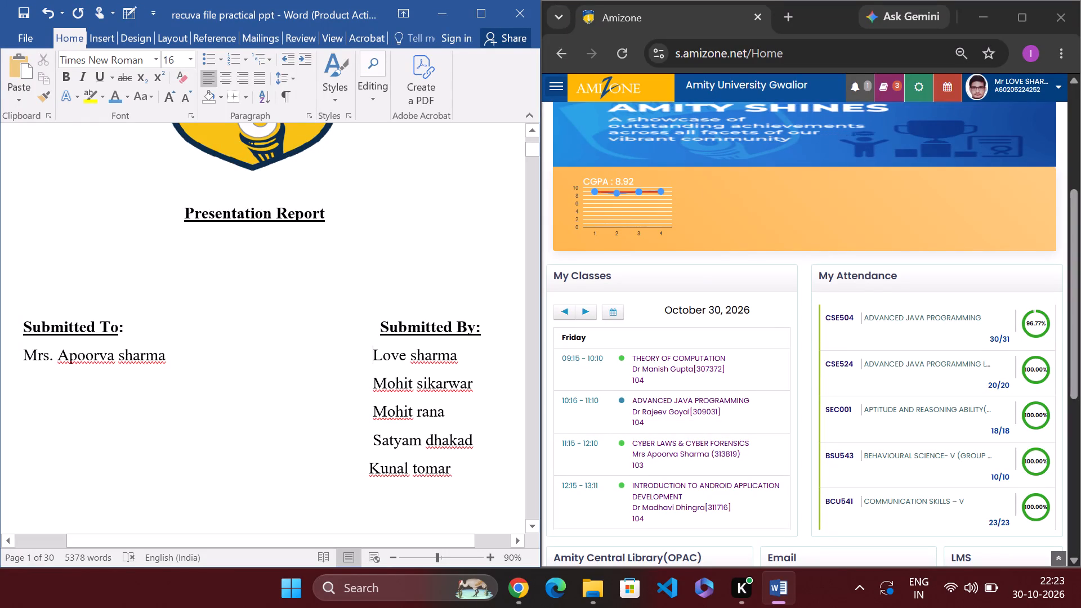
pyautogui.click(367, 466)
pyautogui.press('space')
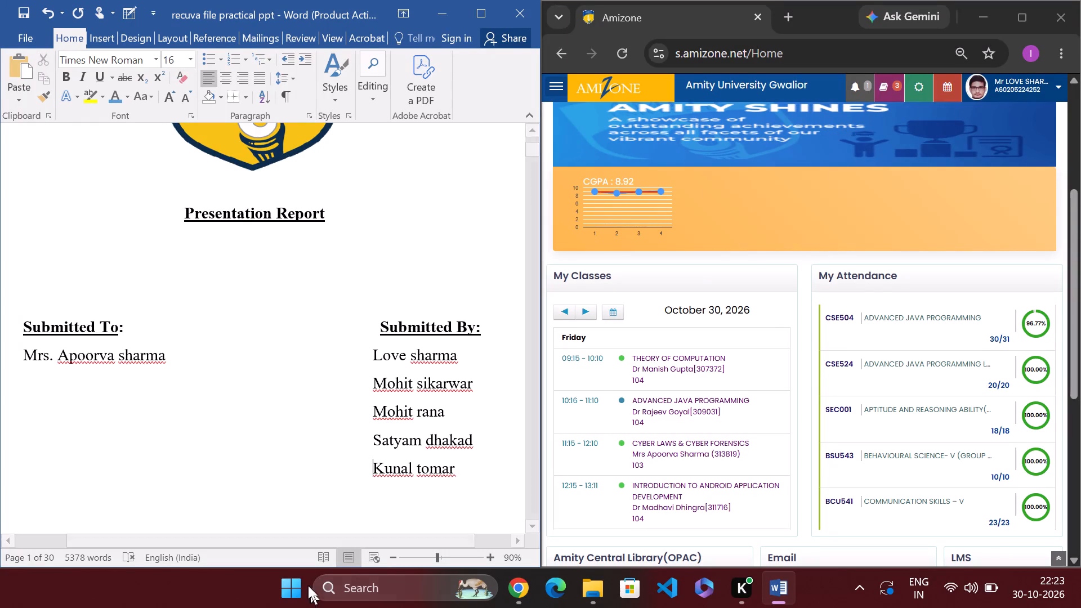
# Delete the surplus blank lines above the "Introduction" heading so that it starts at the top of page 2.
pyautogui.scroll(4, 283, 332)
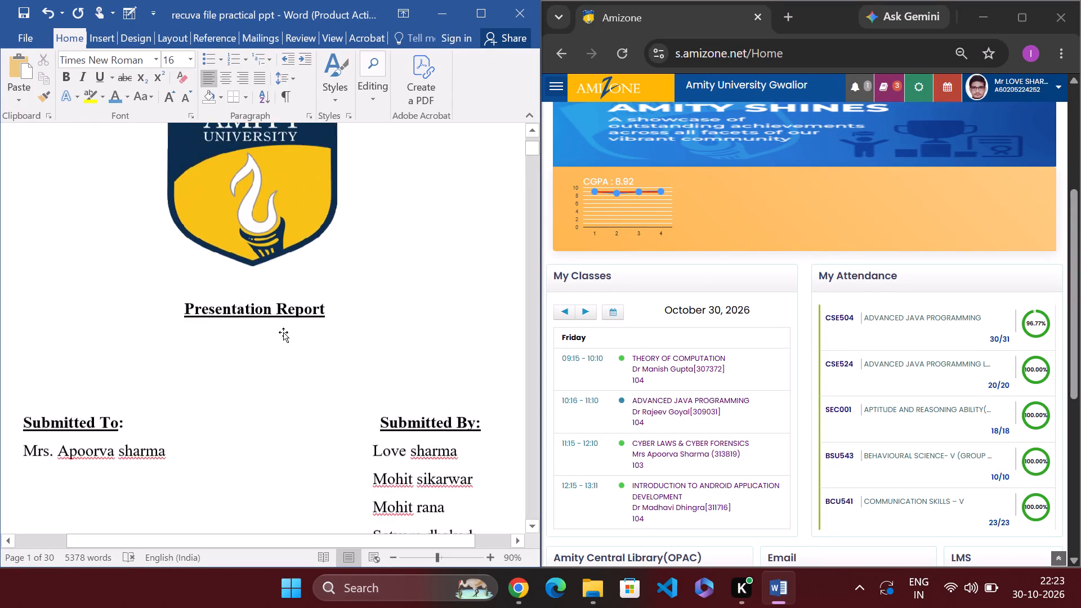
pyautogui.scroll(5, 283, 332)
pyautogui.scroll(-3, 283, 332)
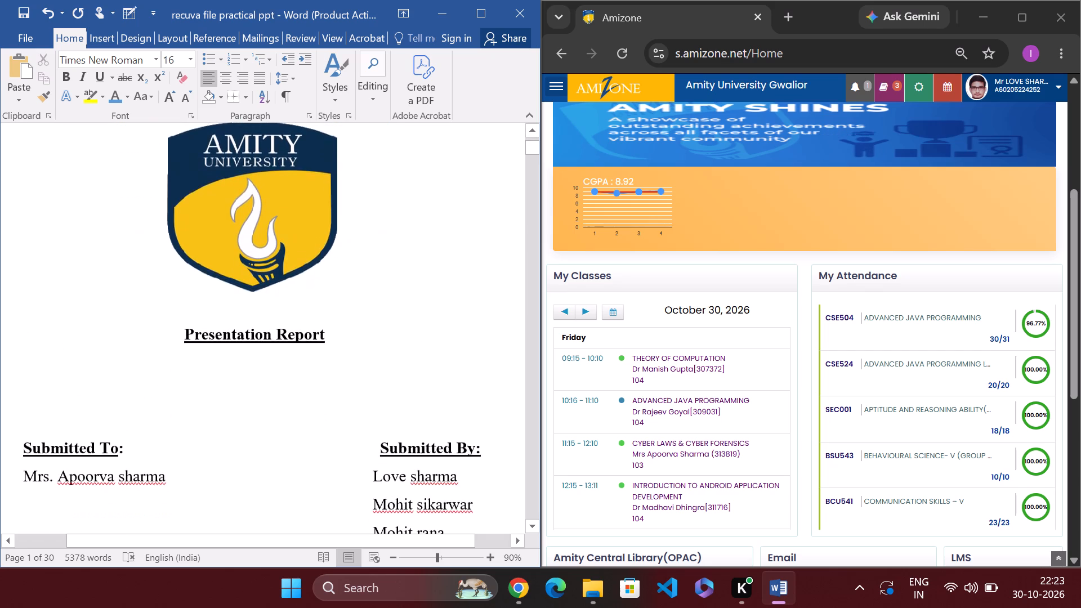
pyautogui.scroll(-6, 283, 332)
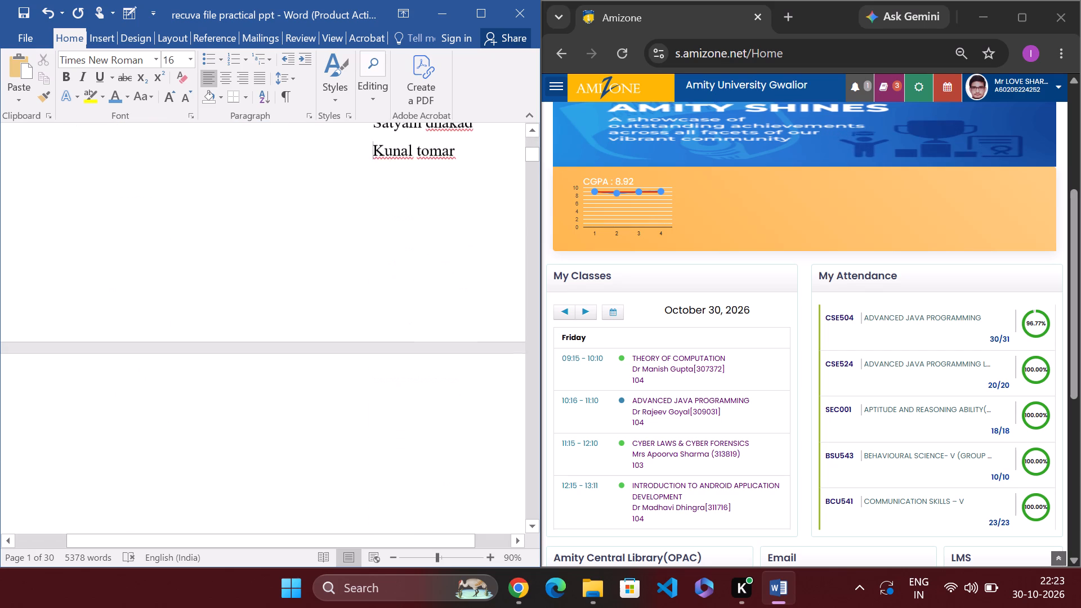
pyautogui.scroll(-5, 283, 332)
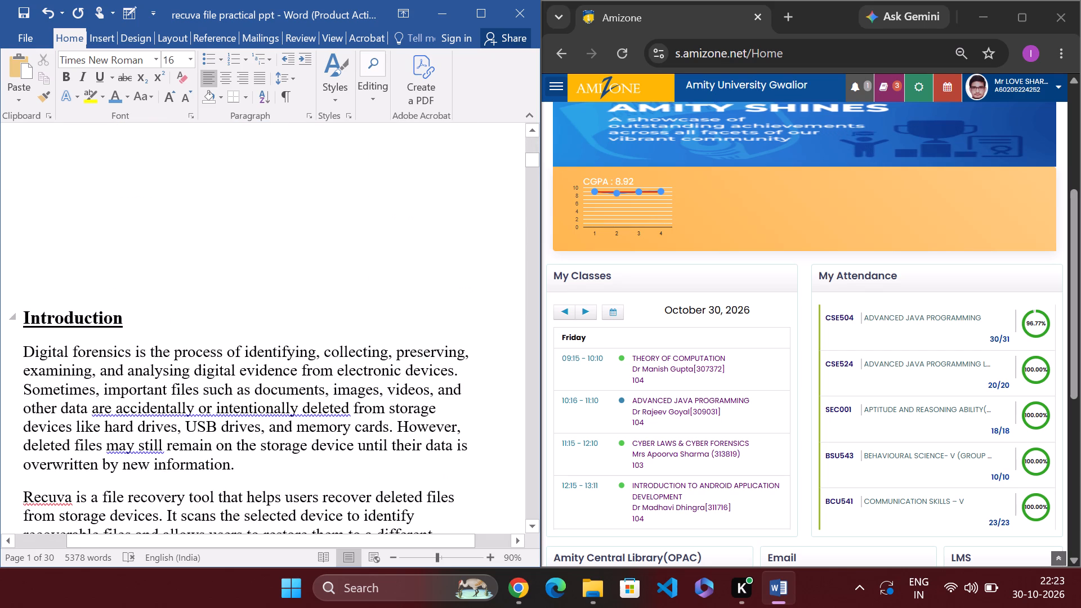
pyautogui.click(23, 310)
pyautogui.press('BackSpace')
pyautogui.press('BackSpace')
pyautogui.press('BackSpace')
pyautogui.press('BackSpace')
pyautogui.press('BackSpace')
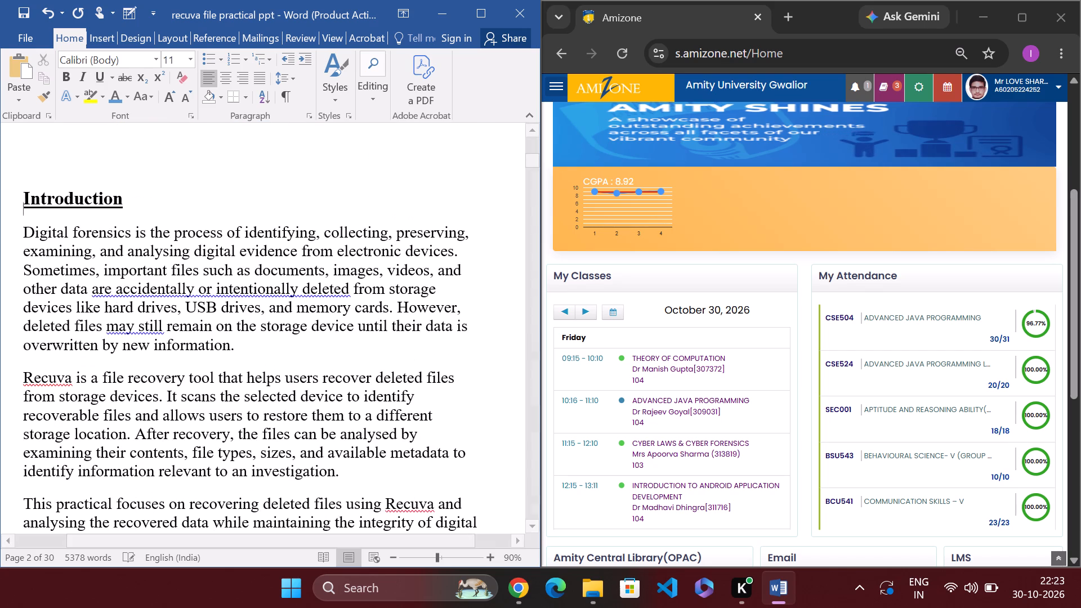
pyautogui.scroll(1, 23, 310)
pyautogui.press('BackSpace')
pyautogui.press('BackSpace')
pyautogui.press('BackSpace')
pyautogui.press('BackSpace')
pyautogui.press('BackSpace')
pyautogui.press('BackSpace')
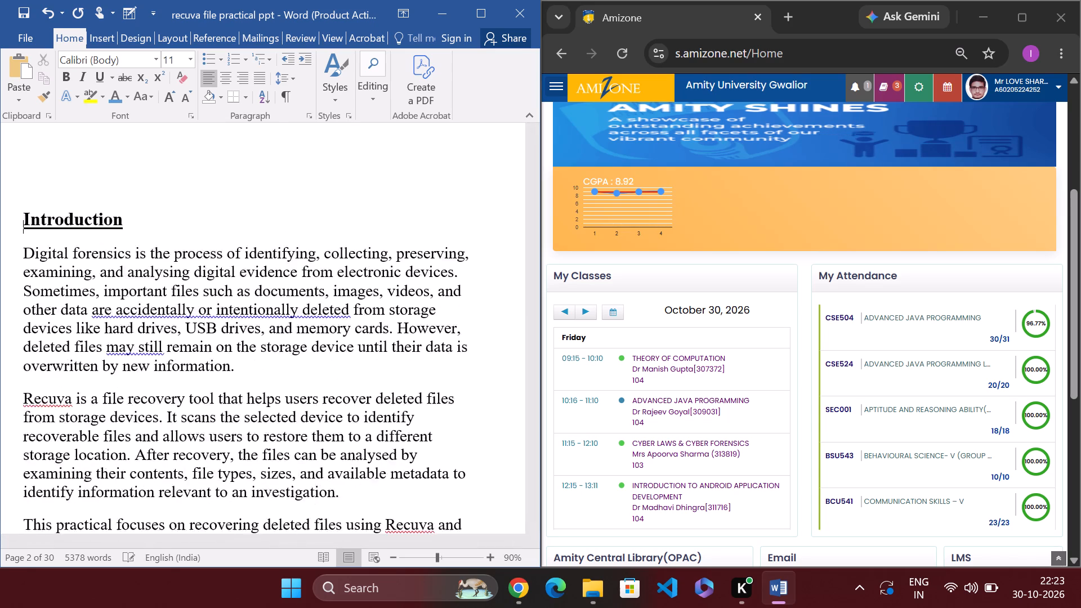
pyautogui.press('BackSpace')
pyautogui.scroll(2, 23, 310)
pyautogui.press('BackSpace')
pyautogui.press('BackSpace')
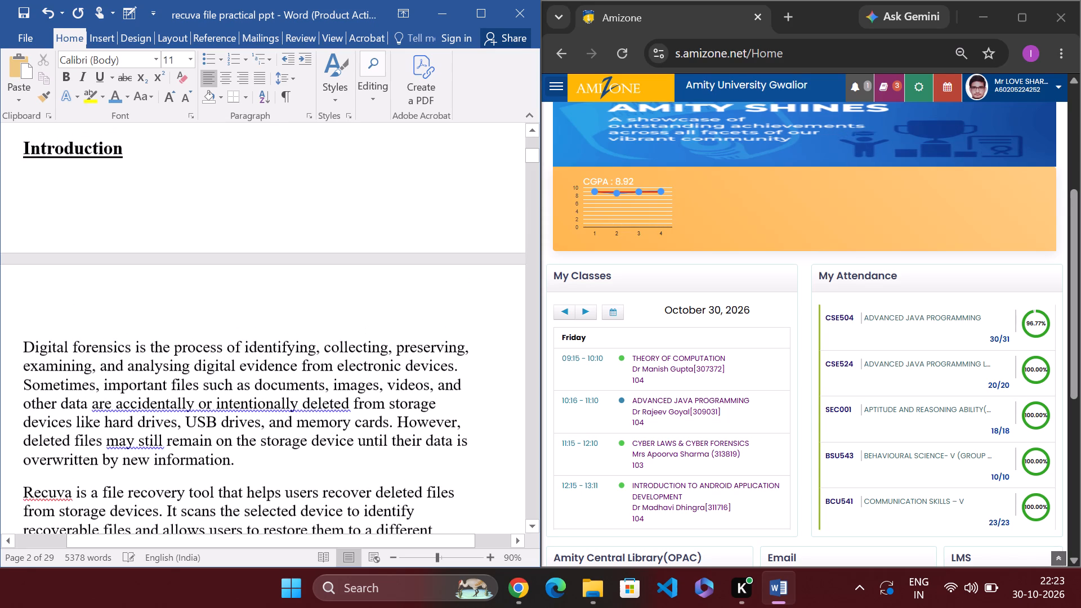
pyautogui.press('Return')
# Review the cover page layout and the report pages after it, through the Recuva file type and file location steps.
pyautogui.scroll(8, 23, 310)
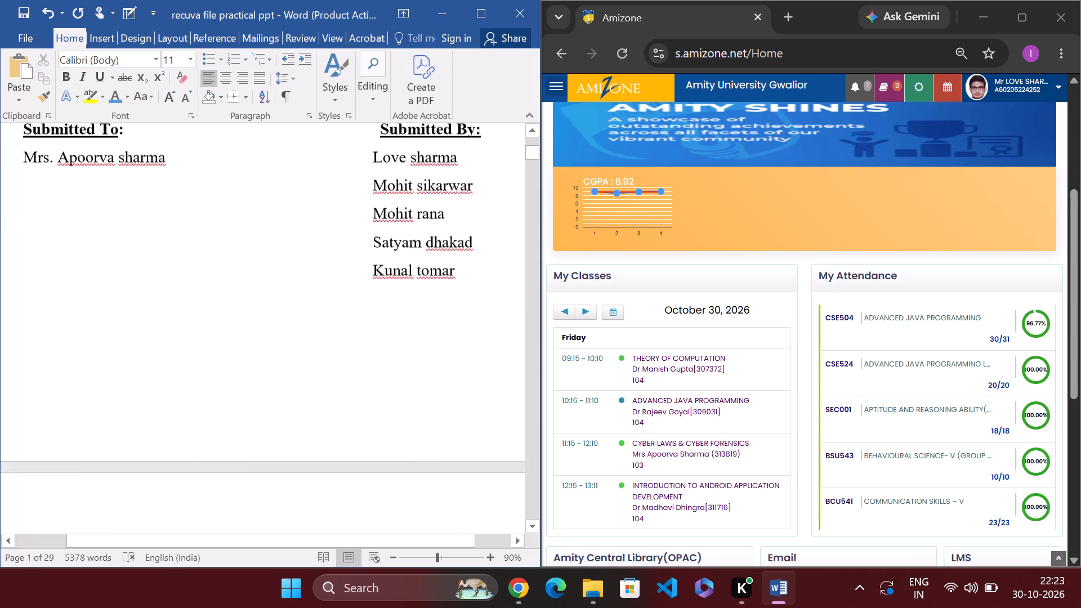
pyautogui.scroll(1, 23, 310)
pyautogui.scroll(-1, 23, 310)
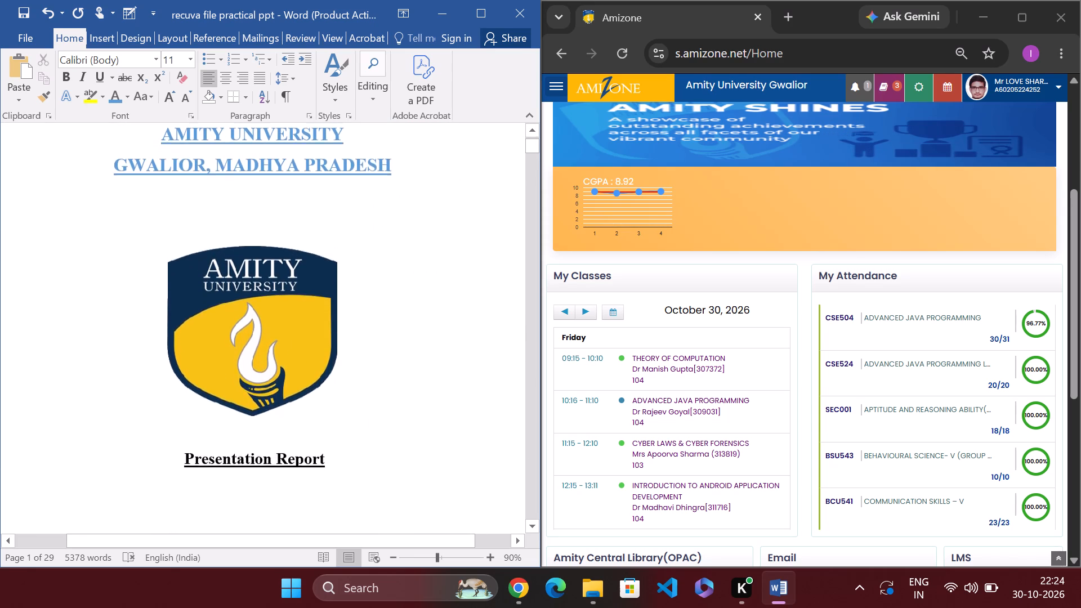
pyautogui.scroll(-4, 23, 310)
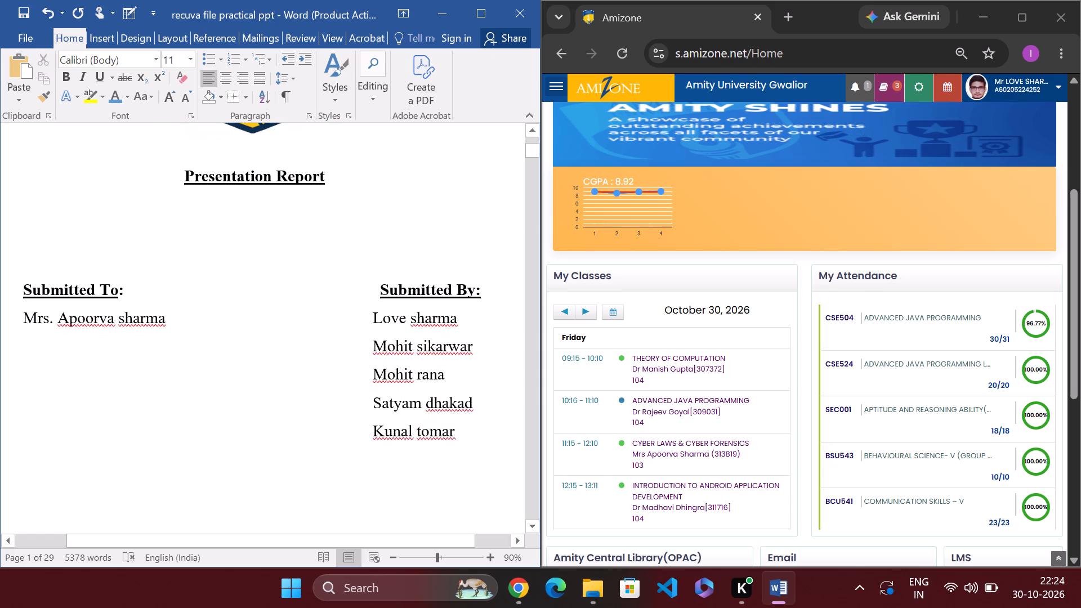
pyautogui.scroll(-2, 23, 310)
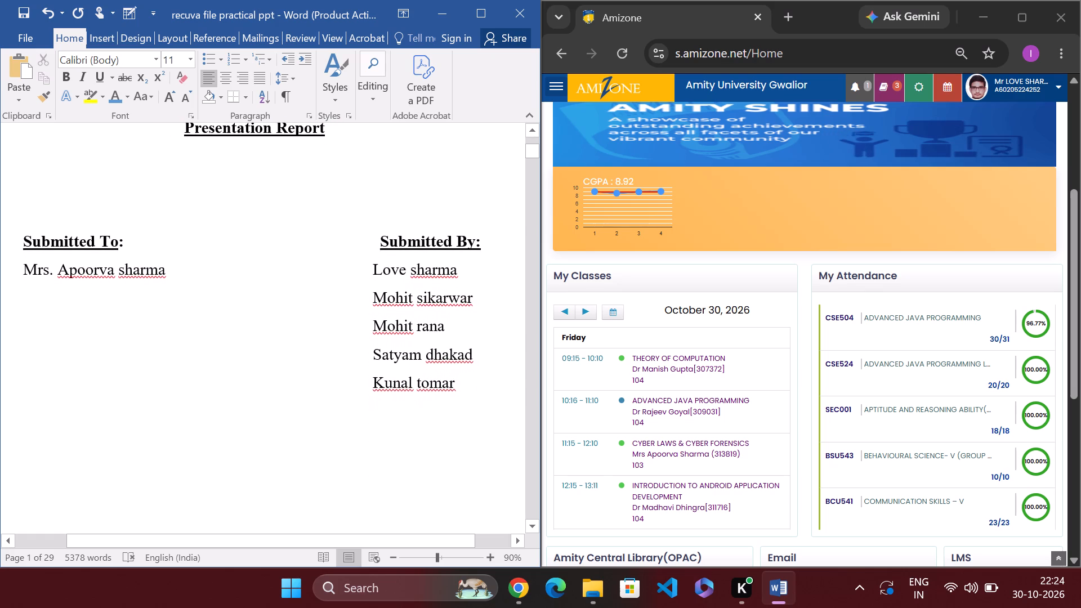
pyautogui.scroll(-8, 23, 310)
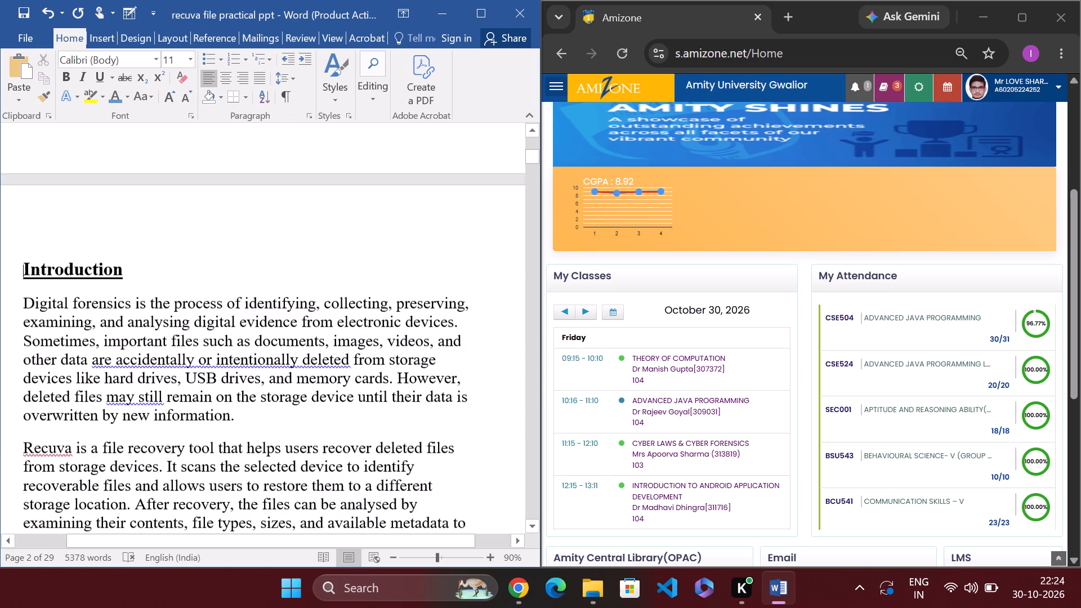
pyautogui.scroll(-9, 23, 310)
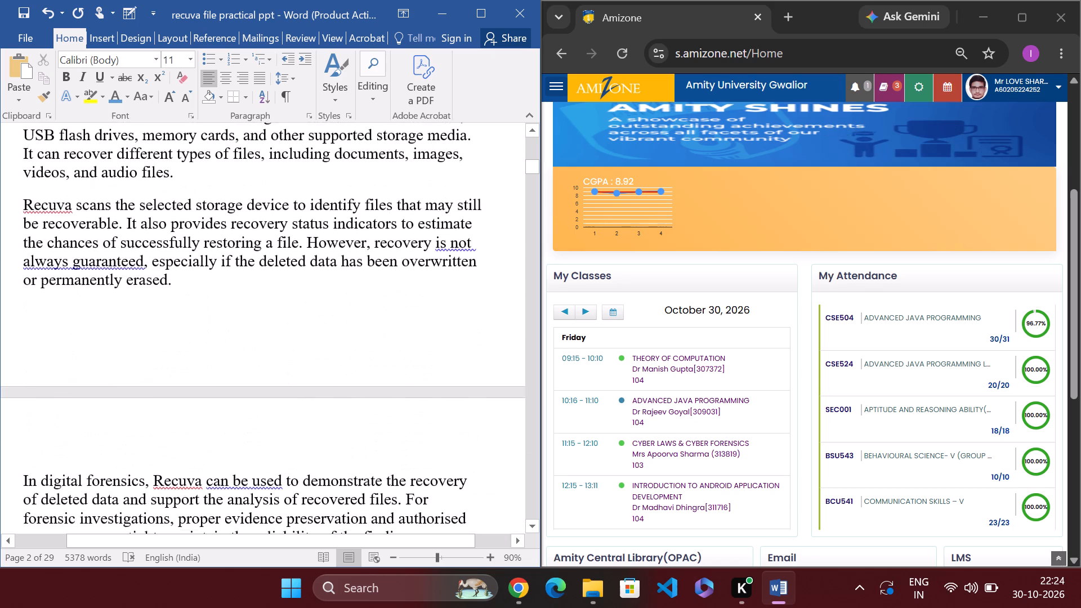
pyautogui.scroll(-16, 23, 310)
pyautogui.scroll(-10, 23, 310)
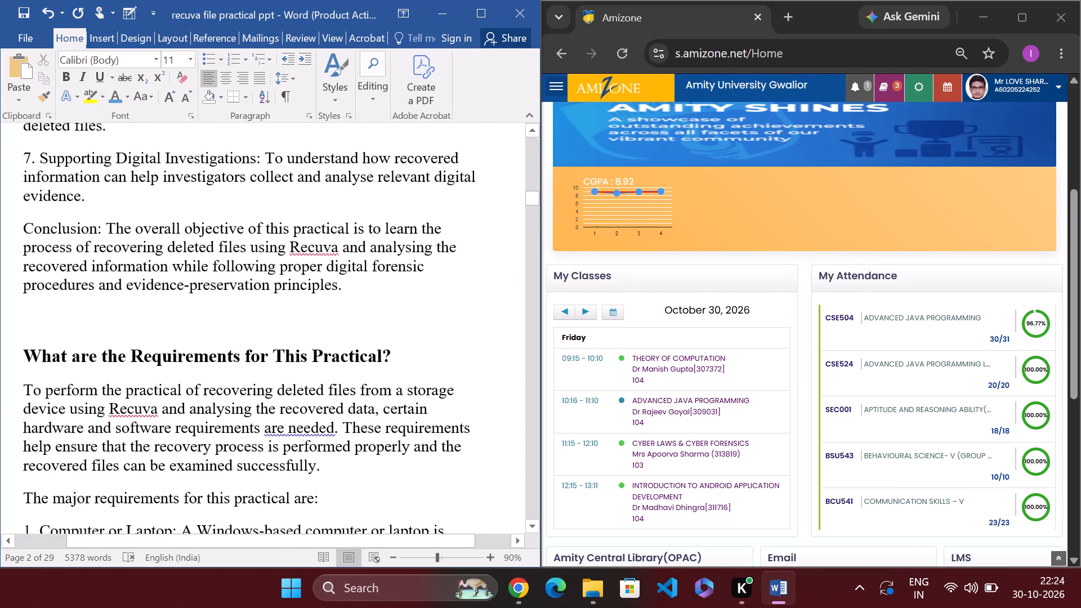
pyautogui.scroll(-14, 23, 310)
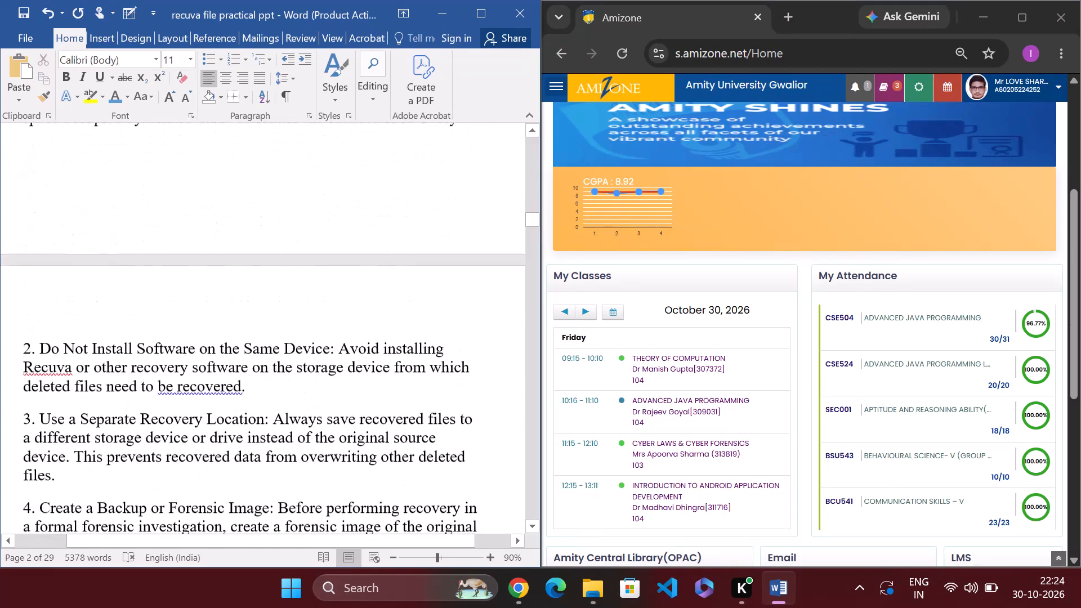
pyautogui.scroll(-12, 23, 310)
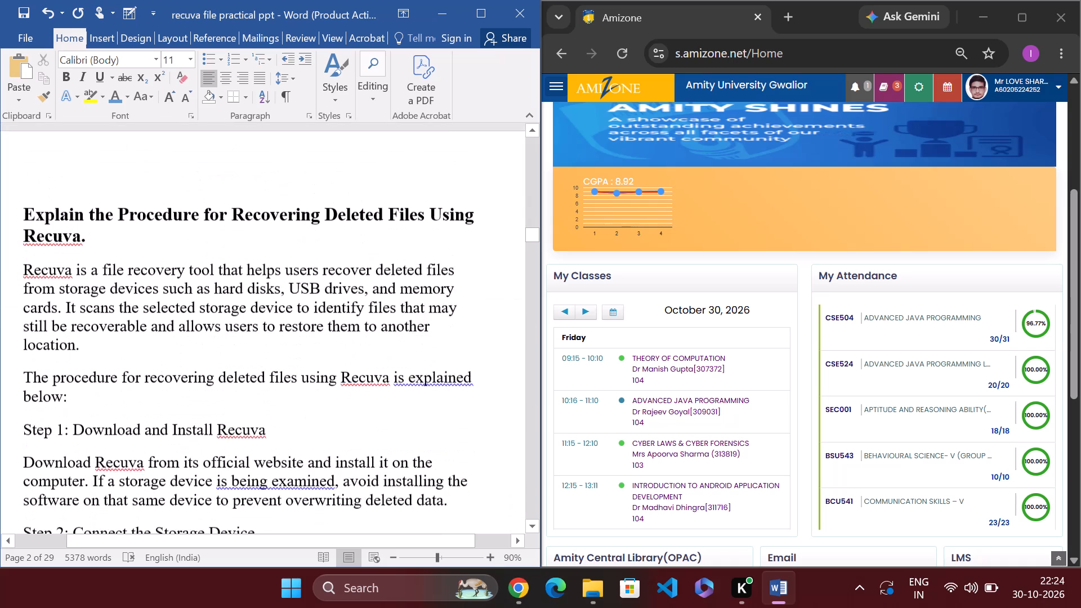
pyautogui.scroll(-2, 23, 310)
pyautogui.scroll(1, 23, 310)
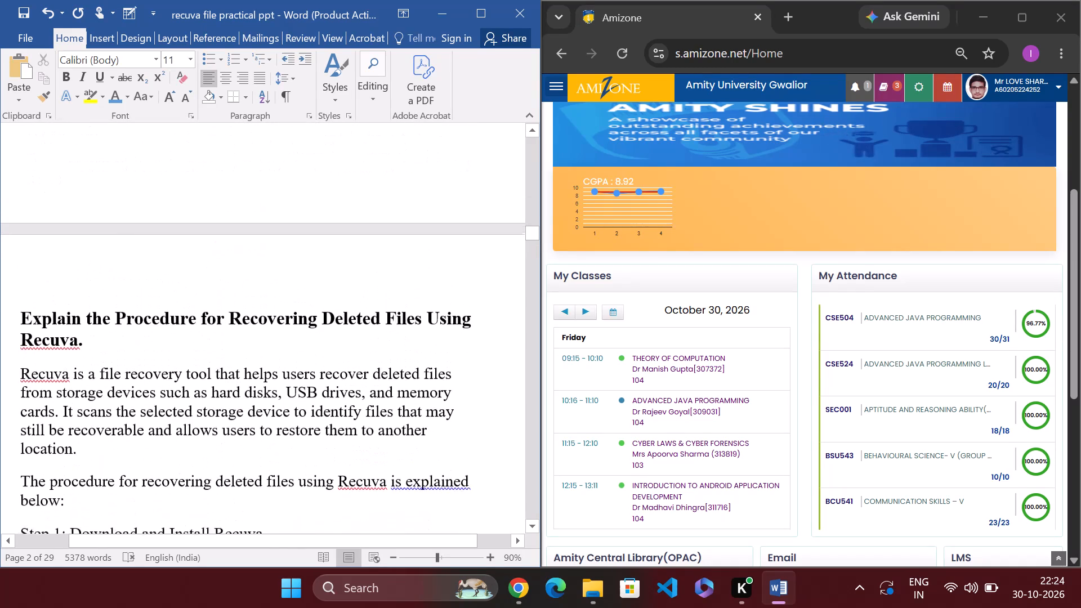
pyautogui.scroll(-3, 23, 310)
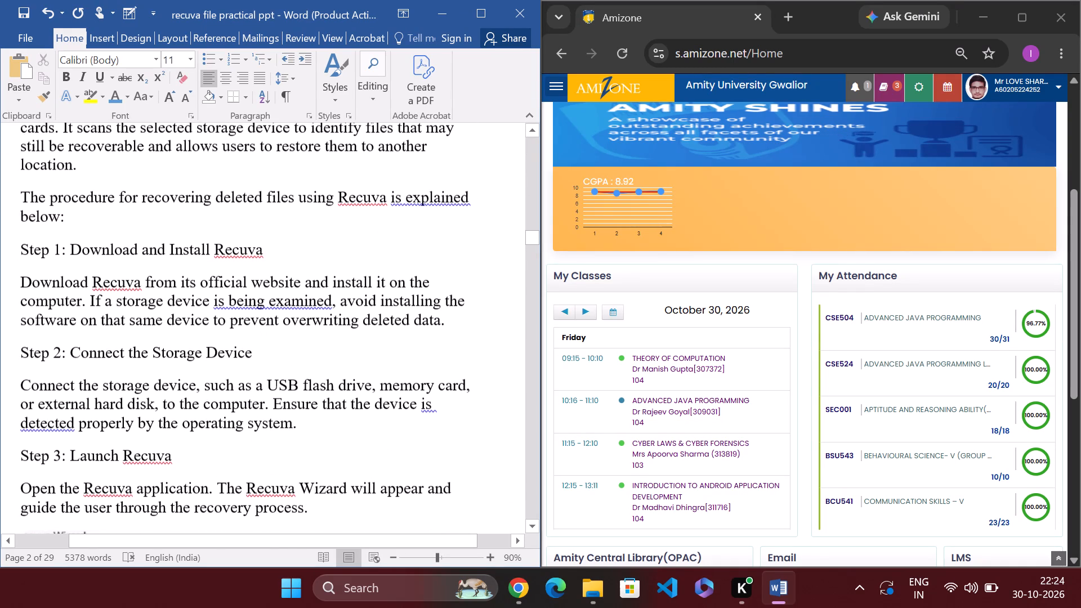
pyautogui.scroll(-10, 23, 310)
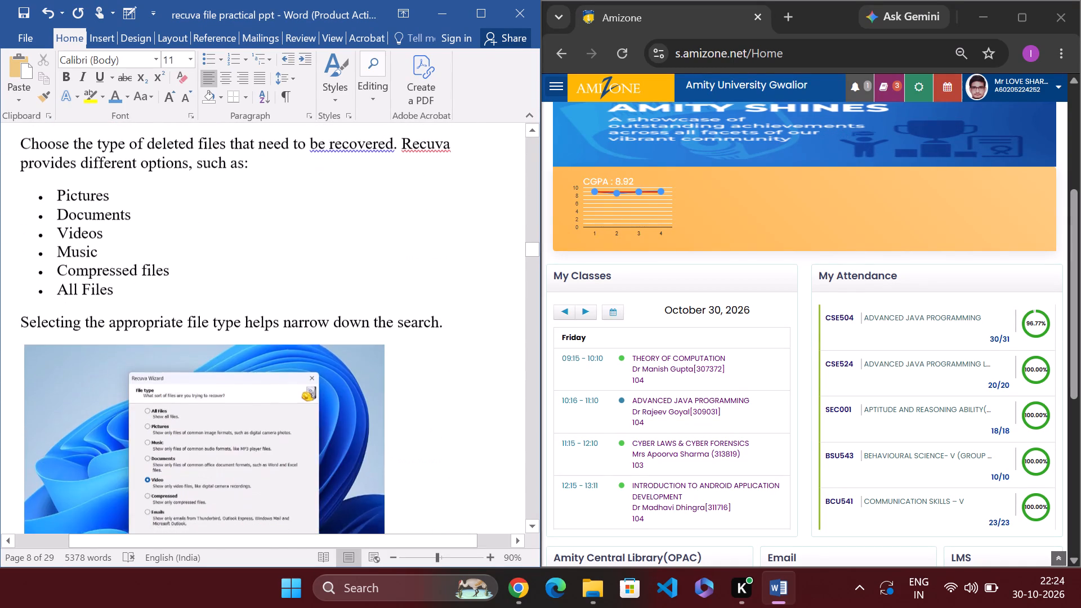
pyautogui.scroll(-6, 23, 310)
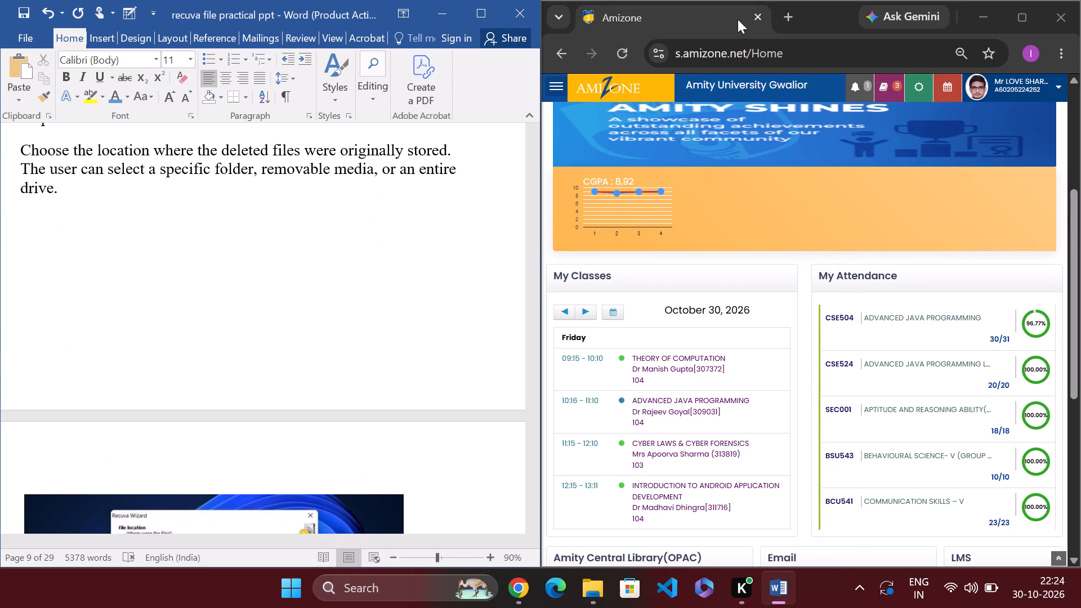
# Close the Amizone browser window.
pyautogui.click(1061, 15)
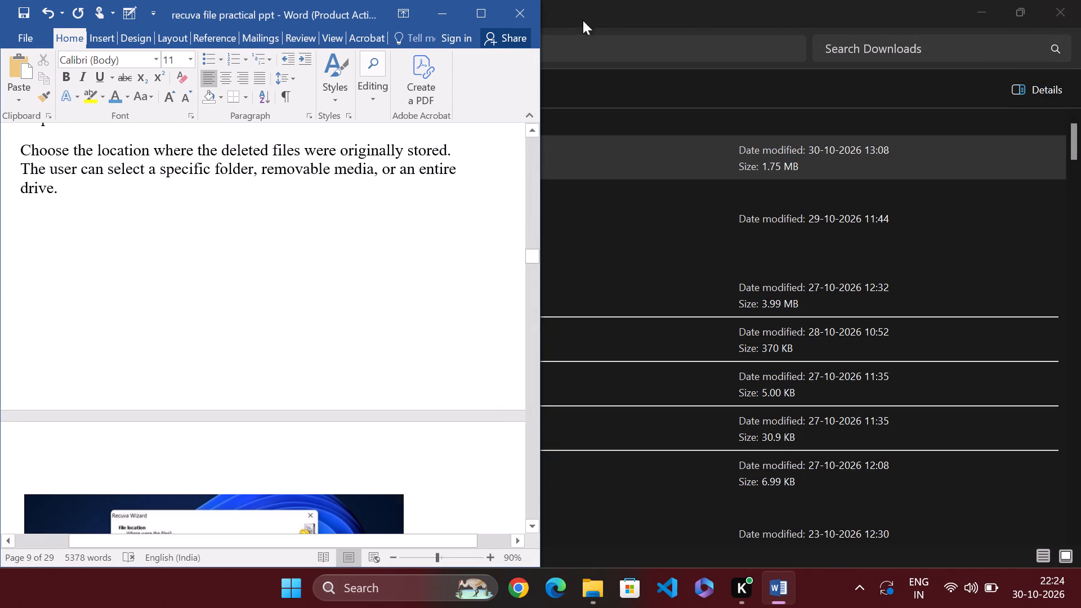
# Save the report as a new Word document in Downloads, named "presentation report" followed by the student's name in parentheses.
pyautogui.click(510, 33)
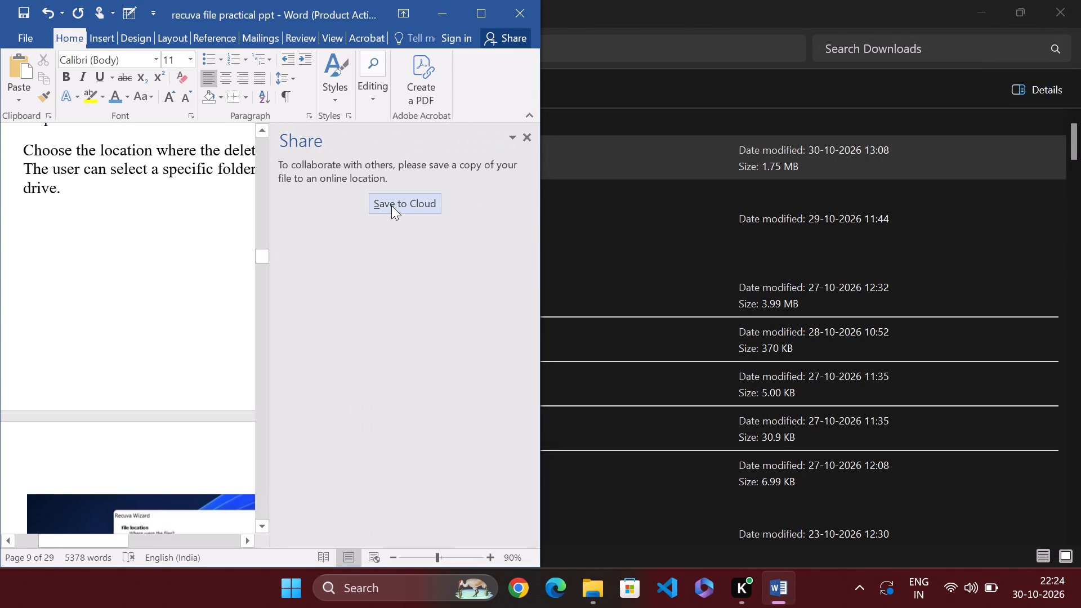
pyautogui.click(391, 207)
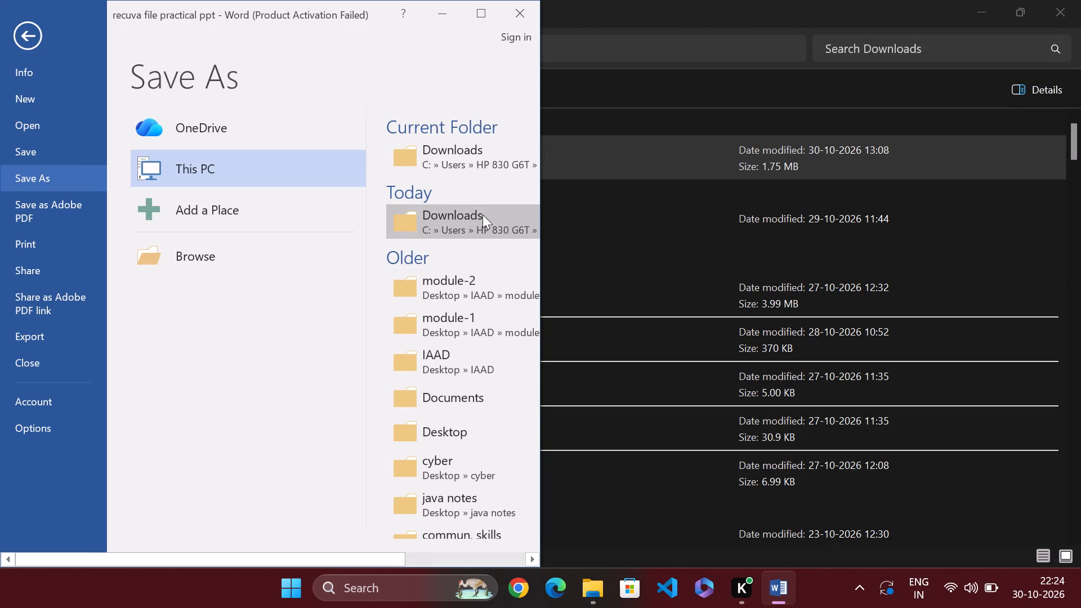
pyautogui.click(442, 149)
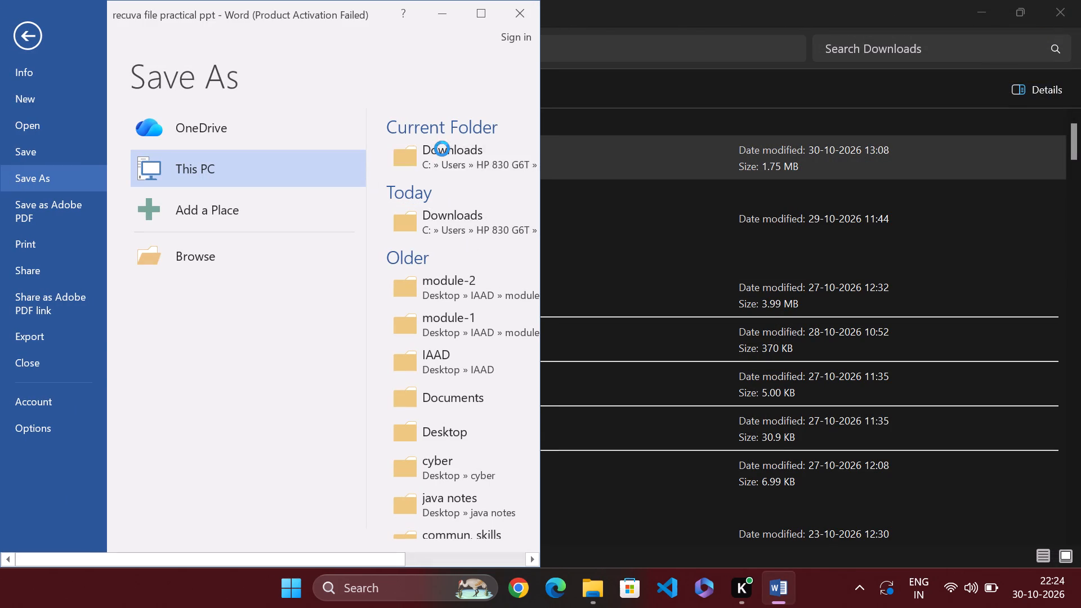
pyautogui.click(266, 280)
pyautogui.press('BackSpace')
pyautogui.press('BackSpace')
pyautogui.press('BackSpace')
pyautogui.press('BackSpace')
pyautogui.press('BackSpace')
pyautogui.press('BackSpace')
pyautogui.press('BackSpace')
pyautogui.press('BackSpace')
pyautogui.press('BackSpace')
pyautogui.press('BackSpace')
pyautogui.press('BackSpace')
pyautogui.press('BackSpace')
pyautogui.press('BackSpace')
pyautogui.press('BackSpace')
pyautogui.press('BackSpace')
pyautogui.press('BackSpace')
pyautogui.press('BackSpace')
pyautogui.press('BackSpace')
pyautogui.press('BackSpace')
pyautogui.press('BackSpace')
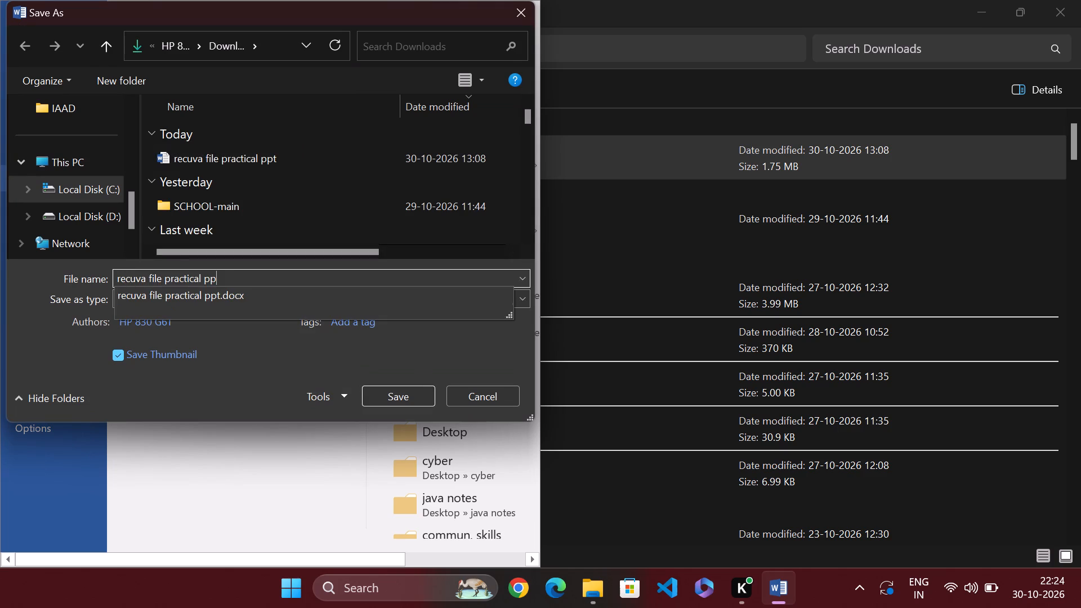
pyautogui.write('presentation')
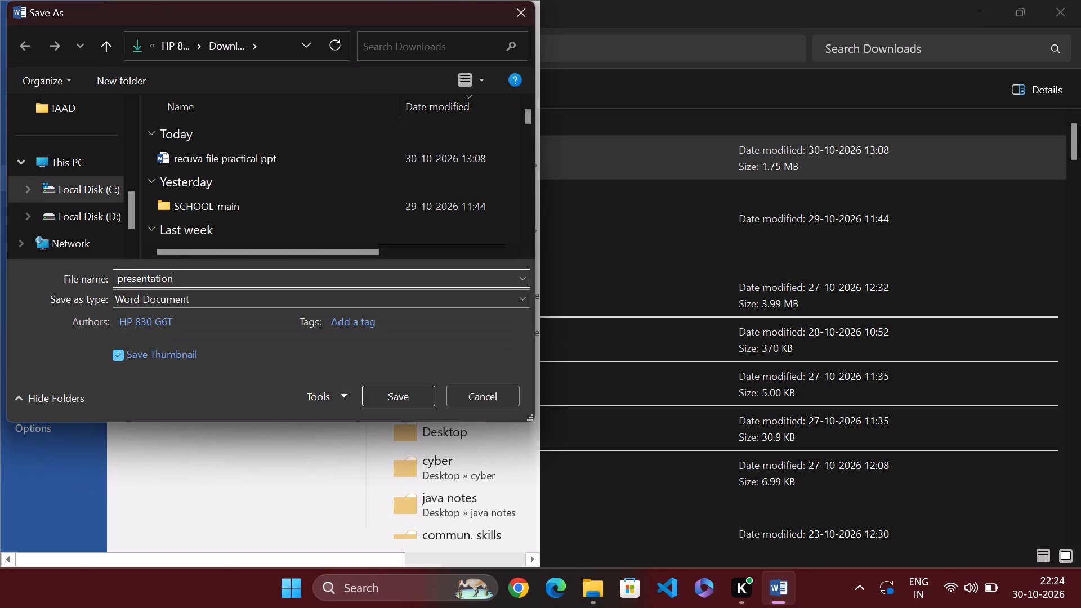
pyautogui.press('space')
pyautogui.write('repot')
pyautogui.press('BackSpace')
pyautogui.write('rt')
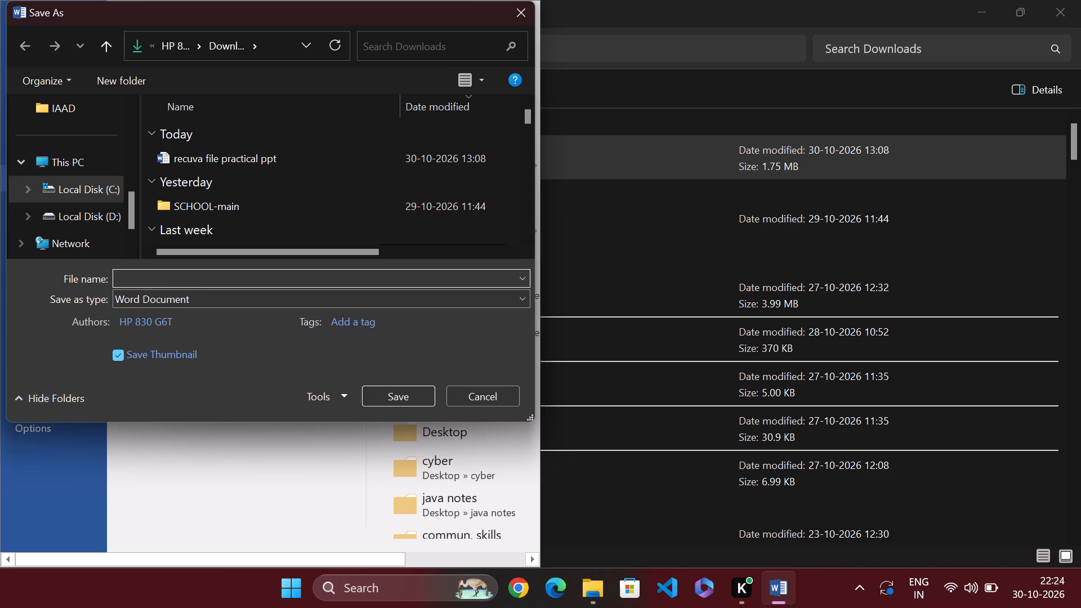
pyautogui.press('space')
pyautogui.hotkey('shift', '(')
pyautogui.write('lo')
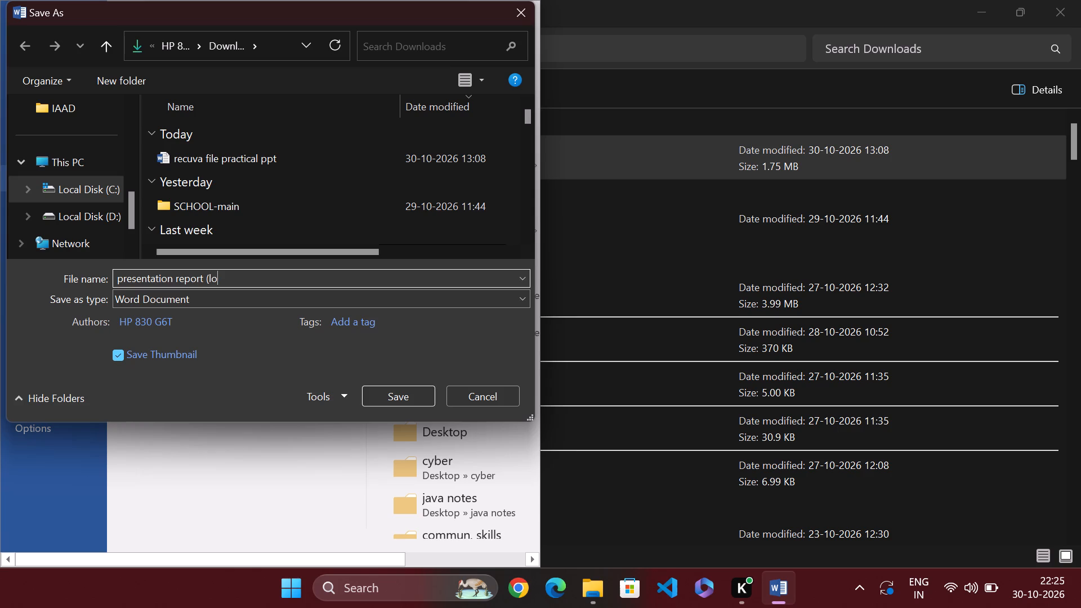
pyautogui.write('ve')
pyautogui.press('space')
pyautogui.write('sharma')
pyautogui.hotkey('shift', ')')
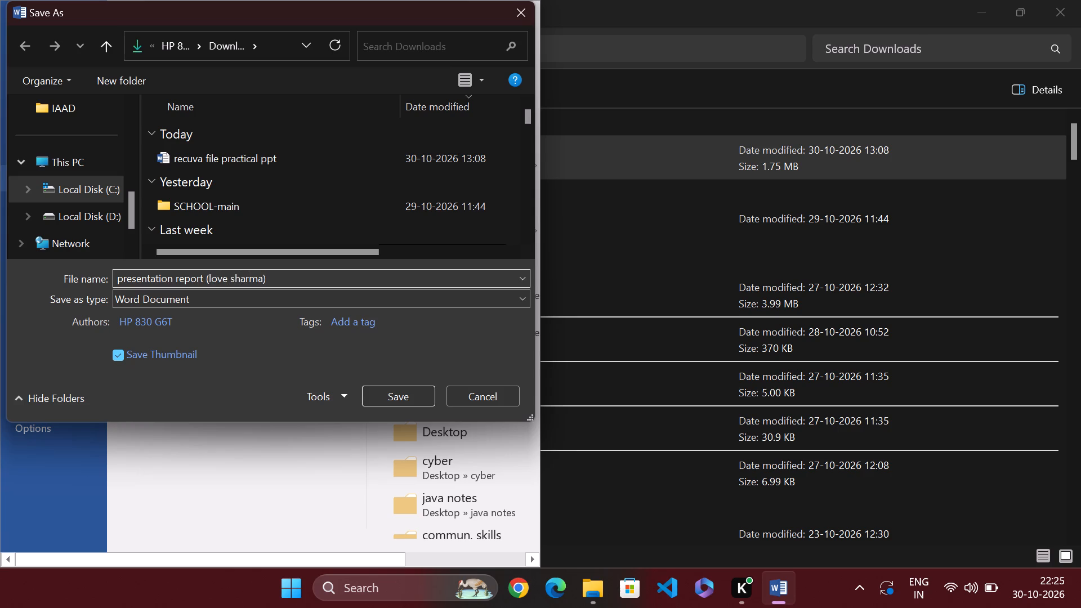
pyautogui.click(398, 392)
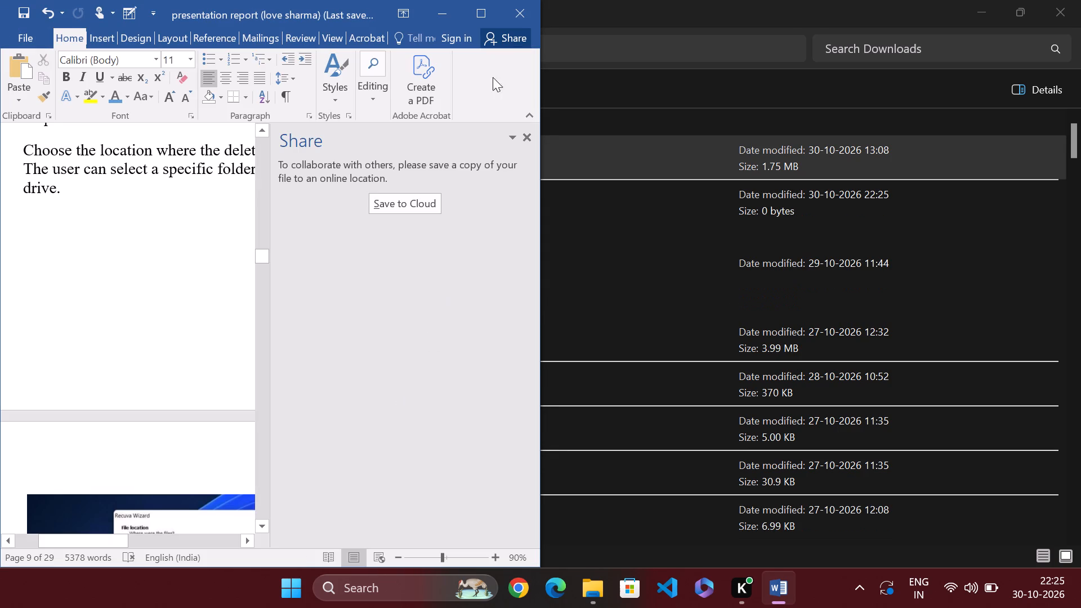
# Close the saved presentation report document.
pyautogui.click(519, 17)
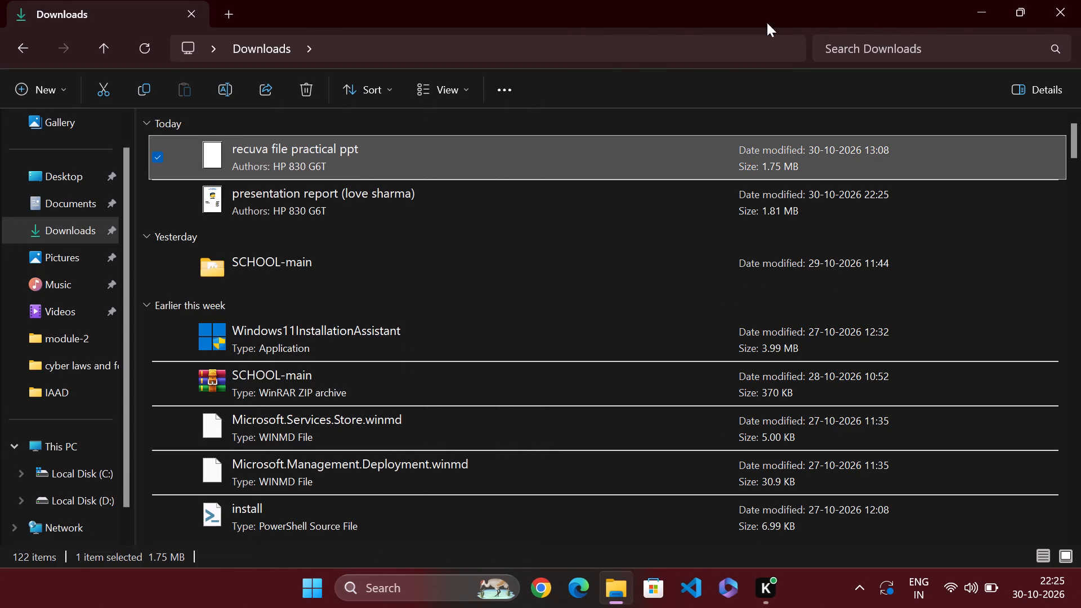
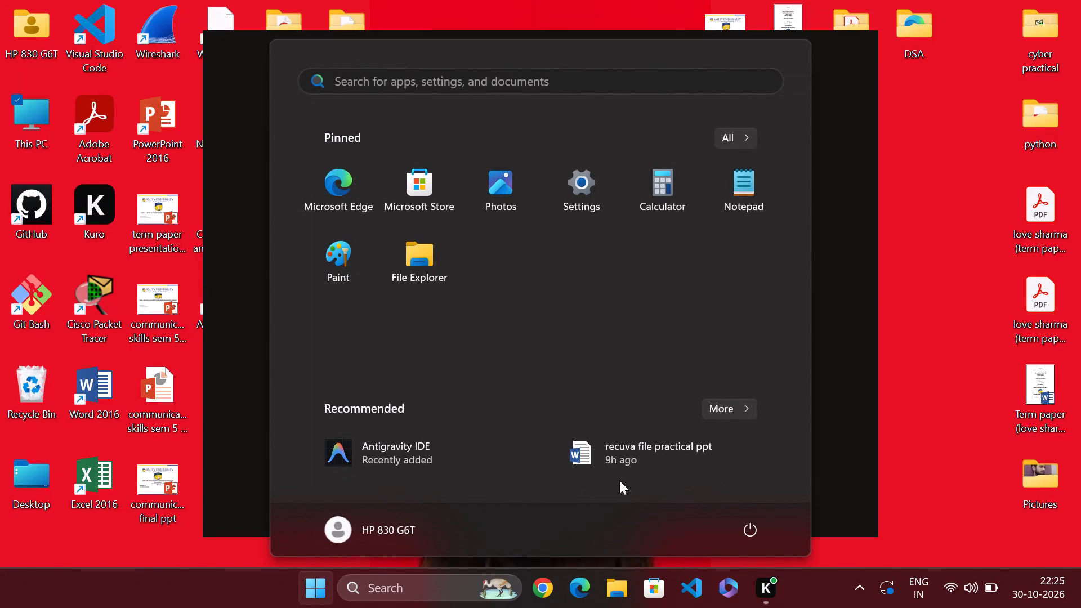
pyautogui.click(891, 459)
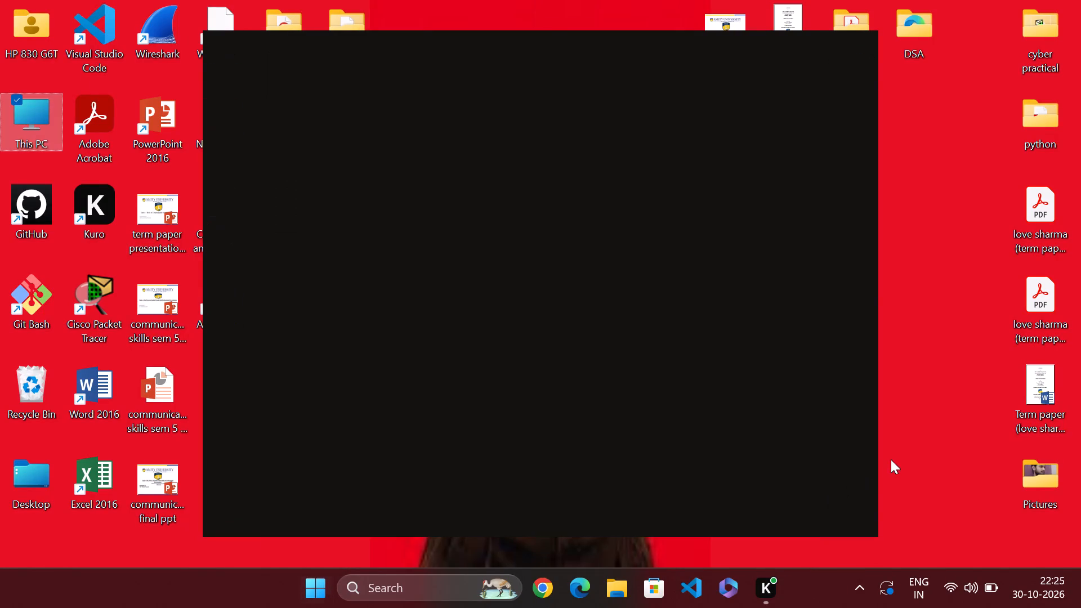